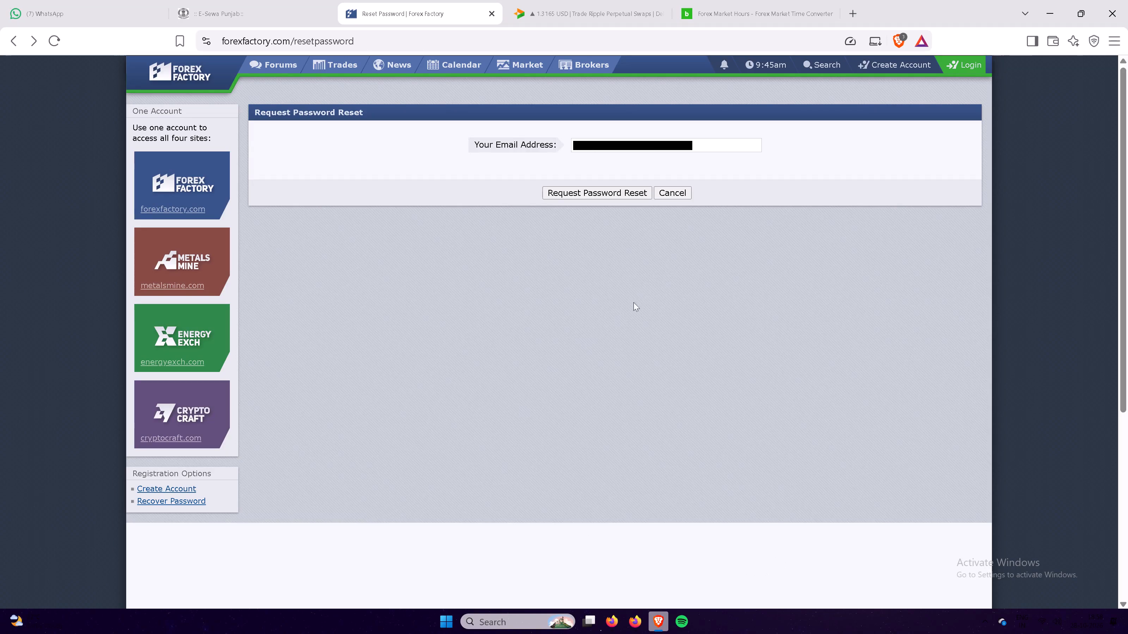
# Check the recent price action on the XRPUSD 15-minute chart on Delta Exchange.
pyautogui.click(552, 0)
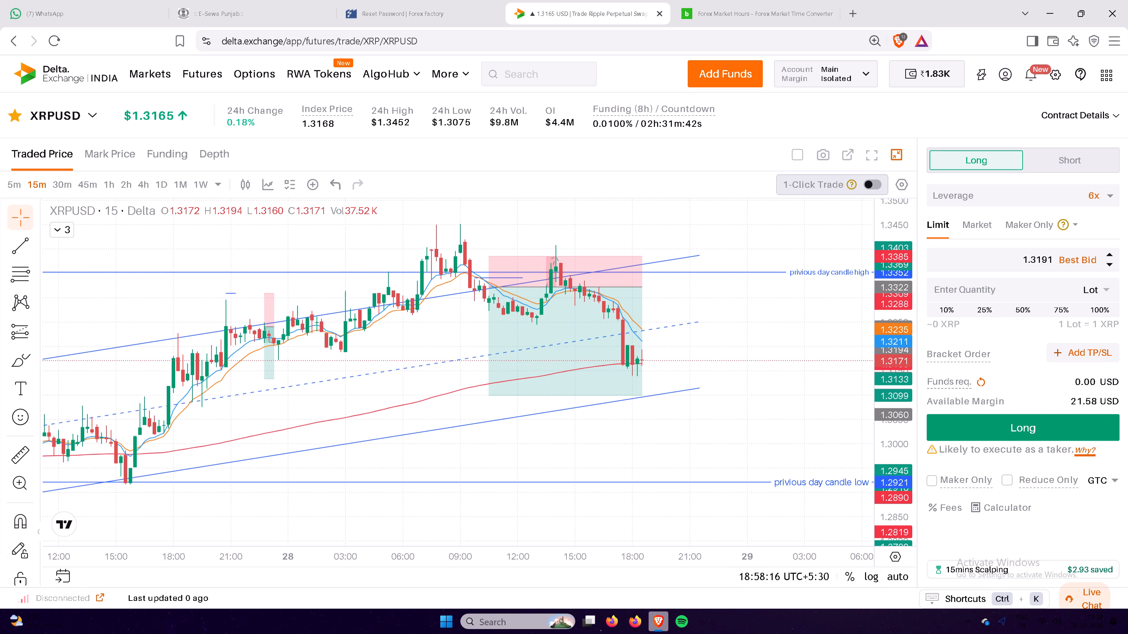
pyautogui.moveTo(888, 349); pyautogui.dragTo(901, 364)
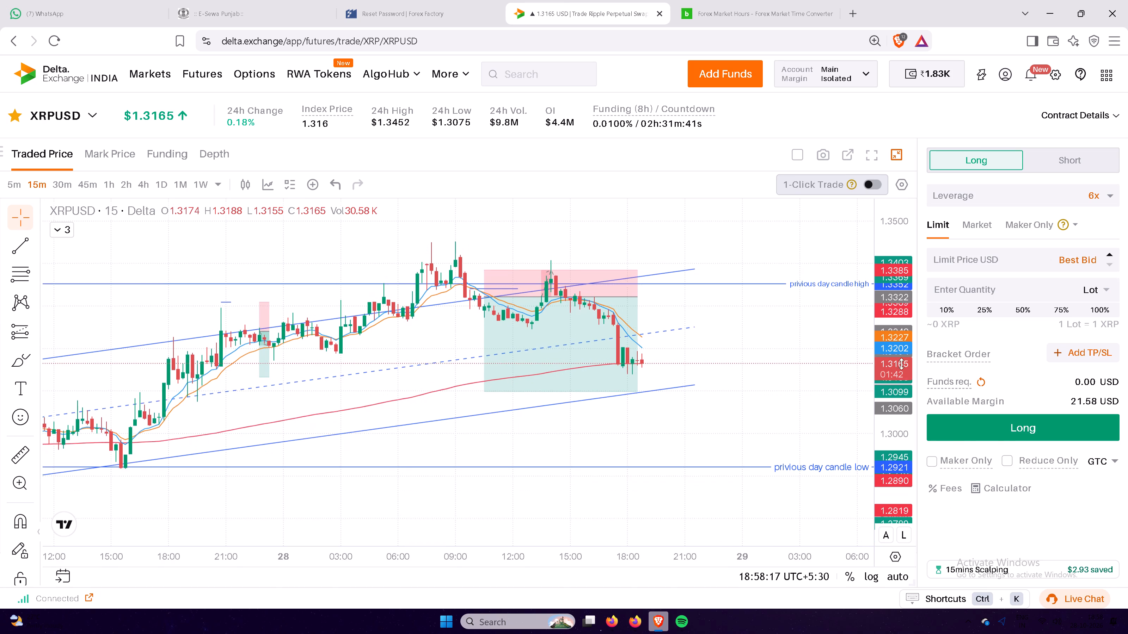
pyautogui.moveTo(901, 364); pyautogui.dragTo(901, 356)
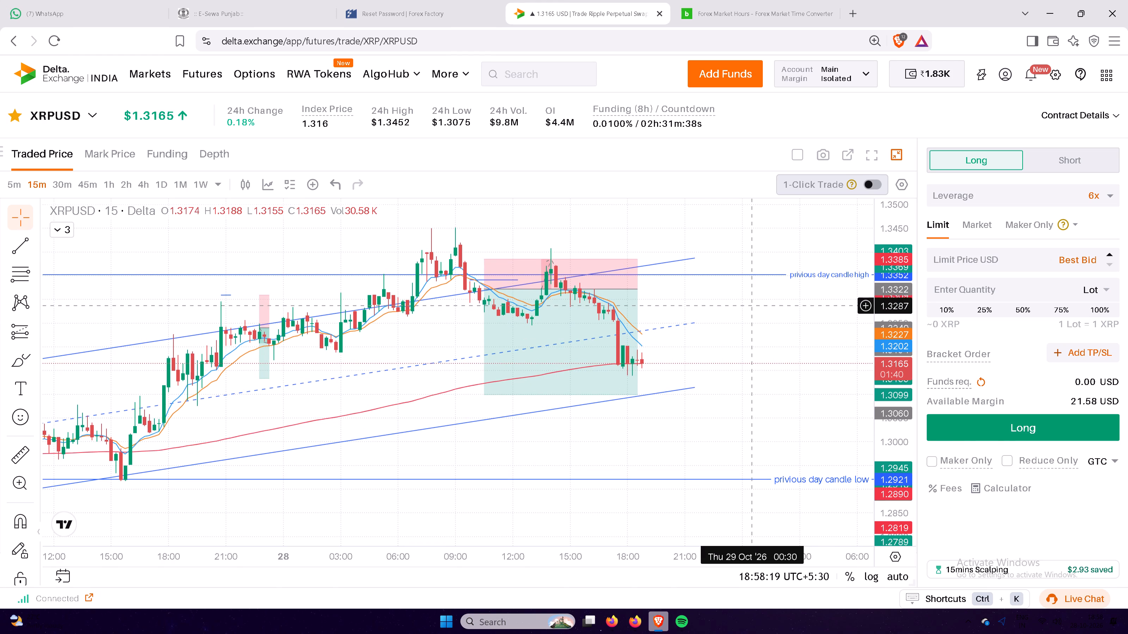
pyautogui.moveTo(787, 319); pyautogui.dragTo(783, 349)
pyautogui.moveTo(825, 330); pyautogui.dragTo(811, 355)
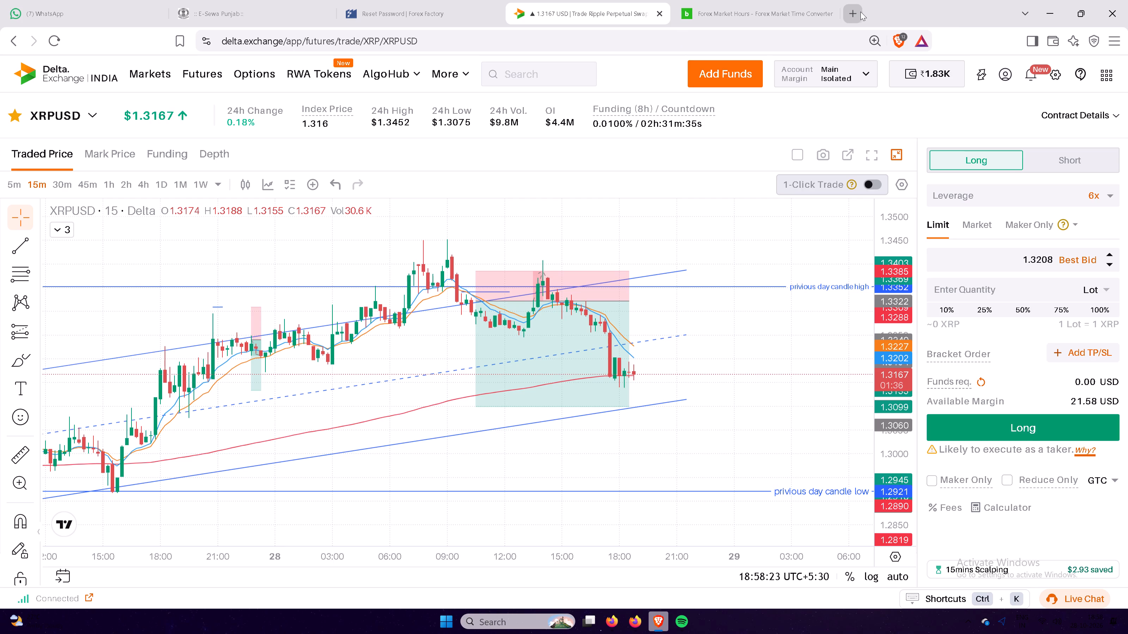
# View the trading session times in the Forex Market Time Zone Converter.
pyautogui.click(857, 12)
pyautogui.click(758, 7)
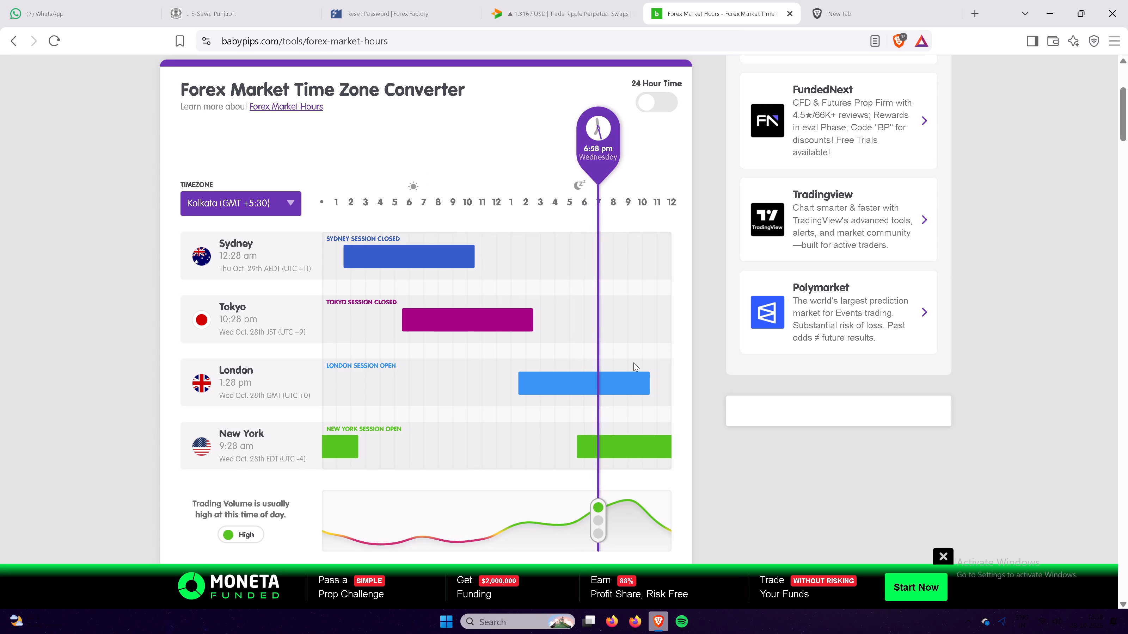
pyautogui.scroll(-3, 641, 361)
pyautogui.scroll(4, 814, 325)
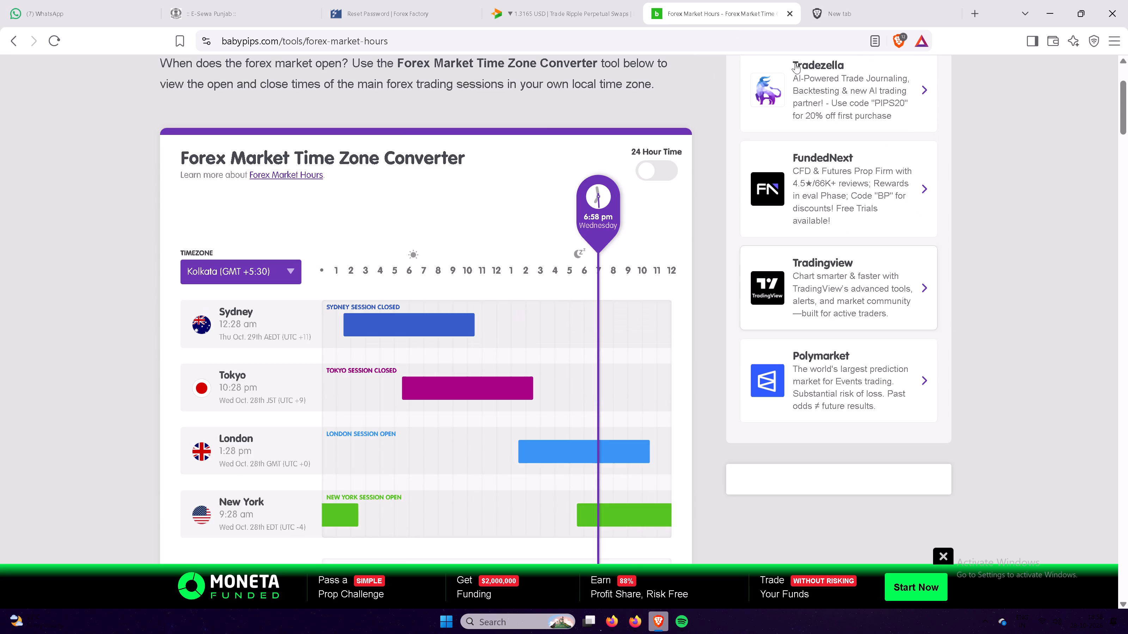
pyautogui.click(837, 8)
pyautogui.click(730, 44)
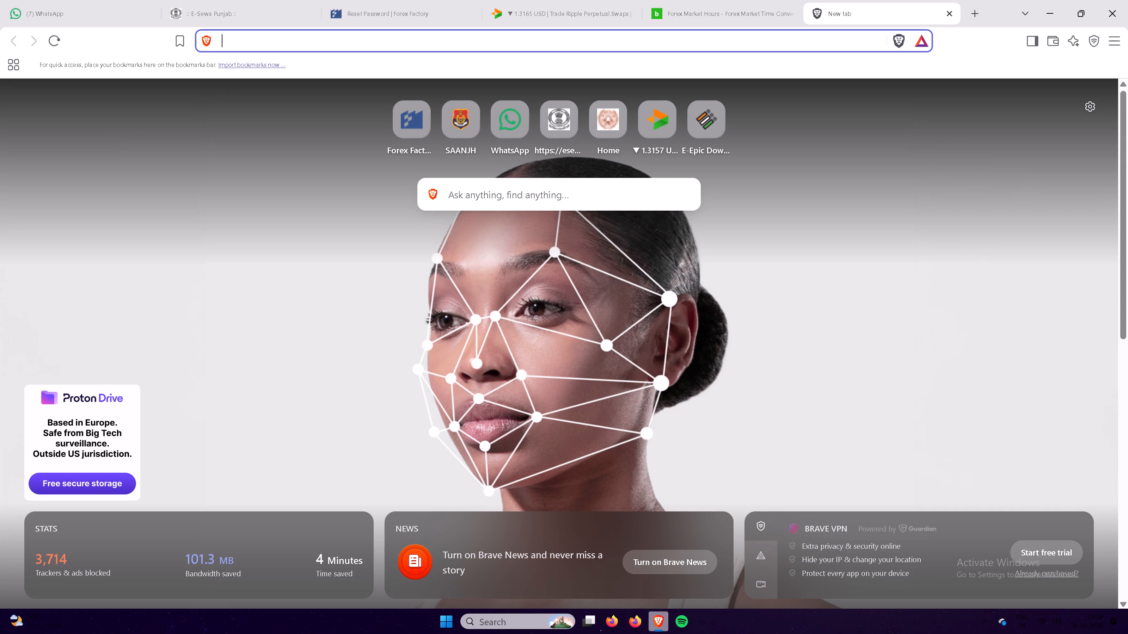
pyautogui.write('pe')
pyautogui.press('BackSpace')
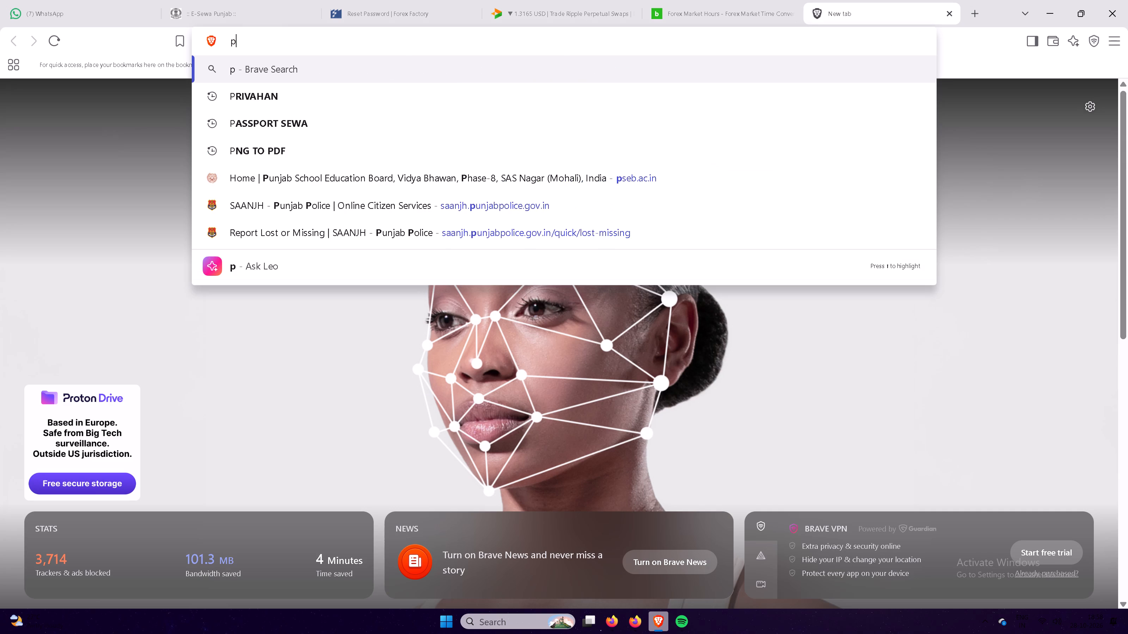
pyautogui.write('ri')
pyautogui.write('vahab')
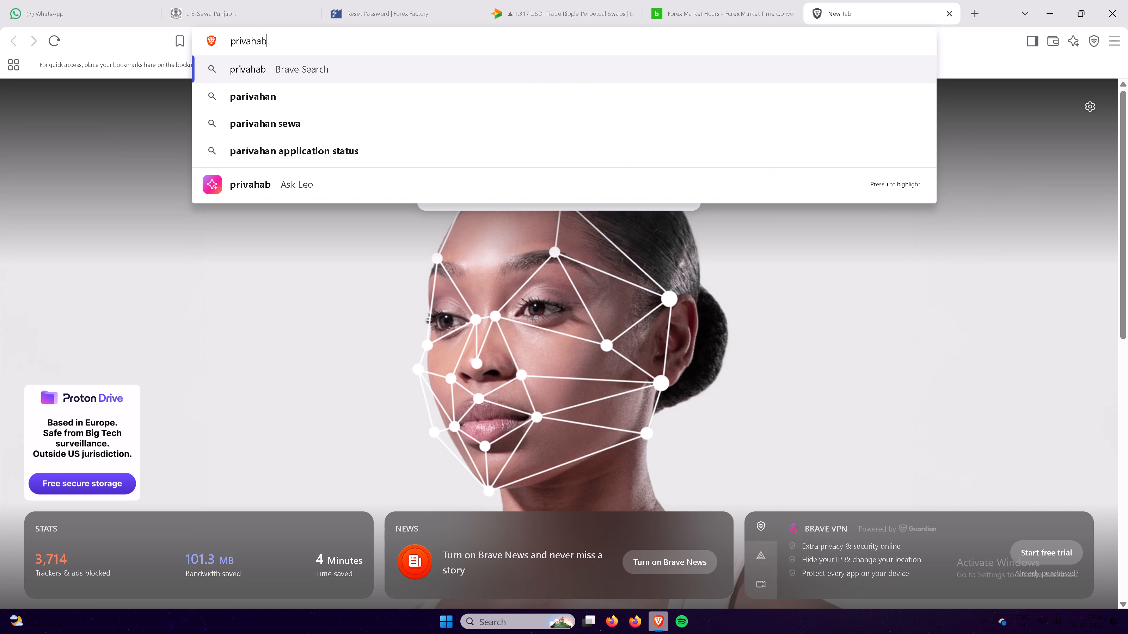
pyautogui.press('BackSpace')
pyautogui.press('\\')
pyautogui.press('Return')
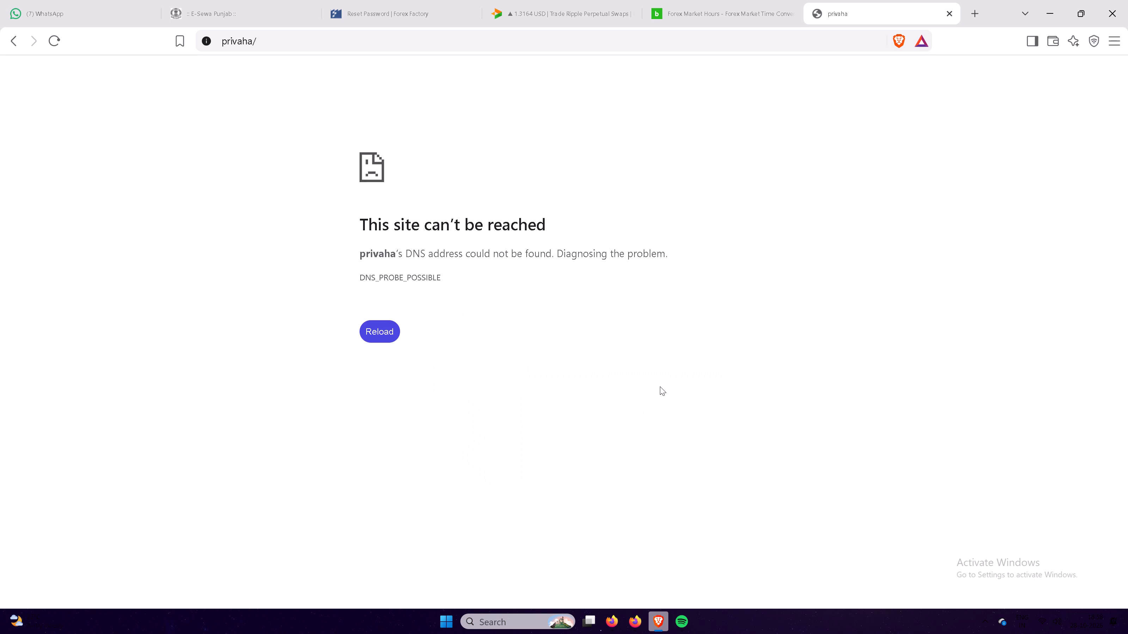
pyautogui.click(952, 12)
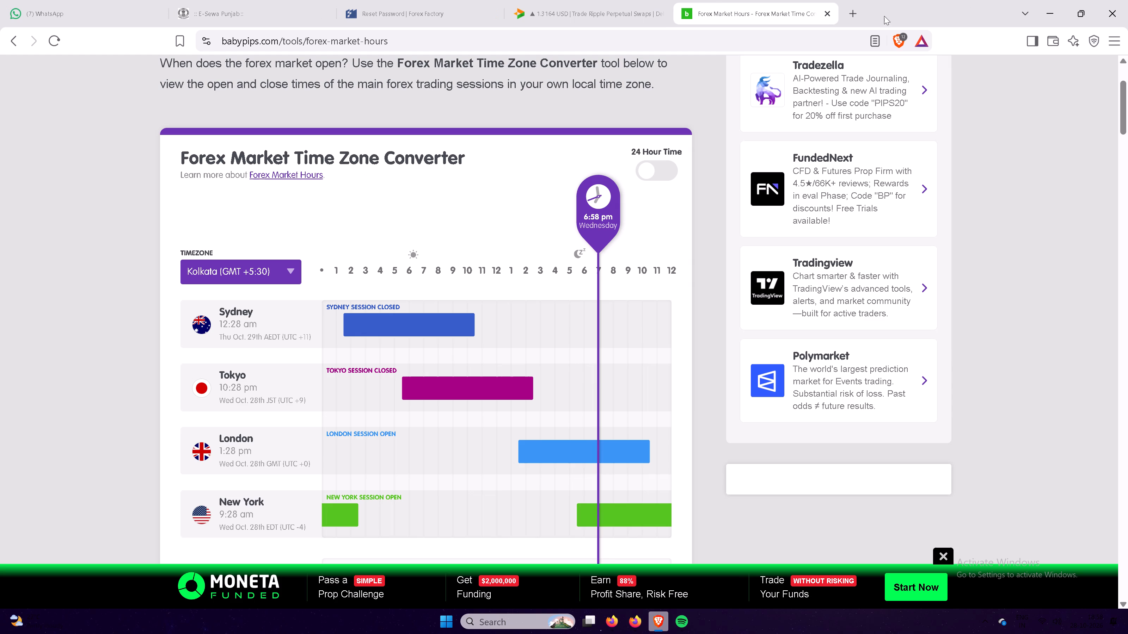
# Search the web for "privahan" in a new tab, open the official parivahan.gov.in site and dismiss its mobile number notice.
pyautogui.click(849, 14)
pyautogui.click(788, 38)
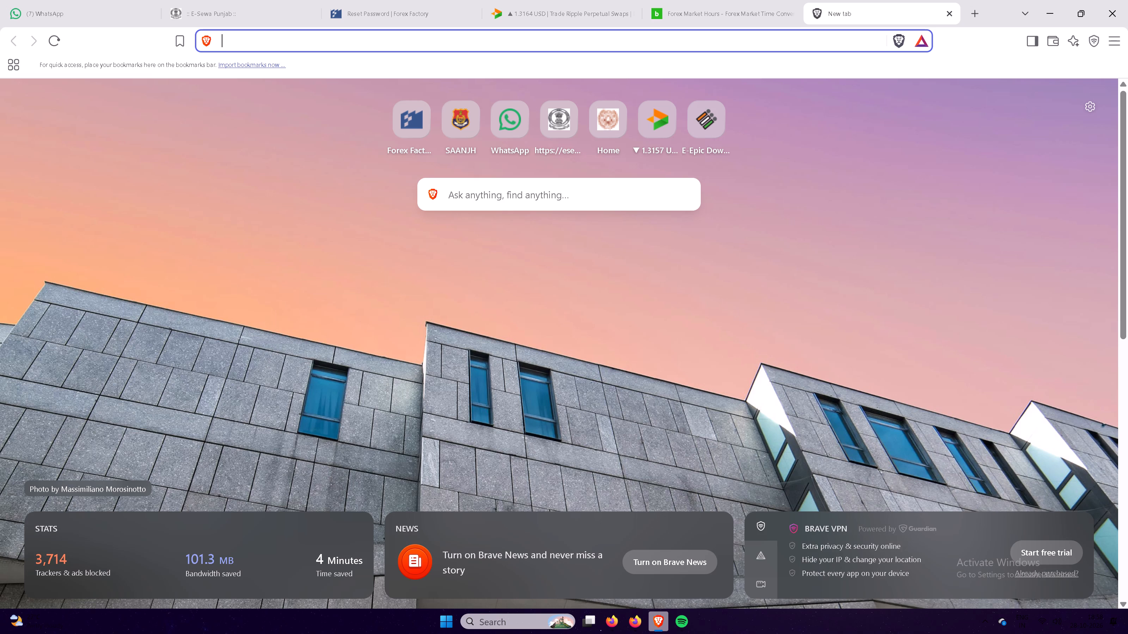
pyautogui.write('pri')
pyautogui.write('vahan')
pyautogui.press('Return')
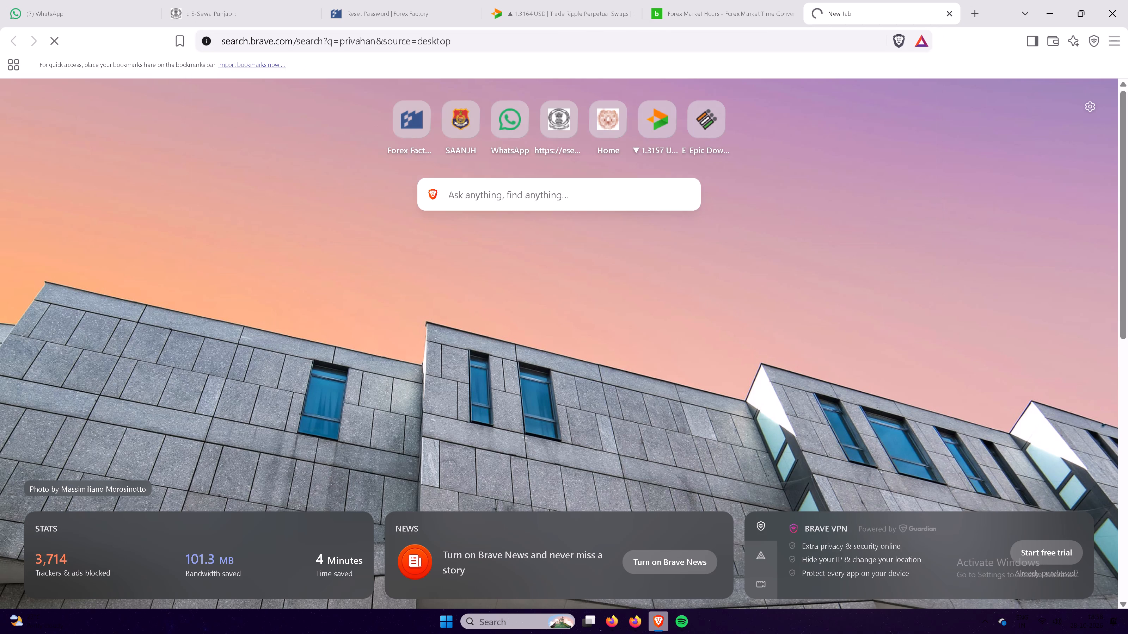
pyautogui.click(444, 225)
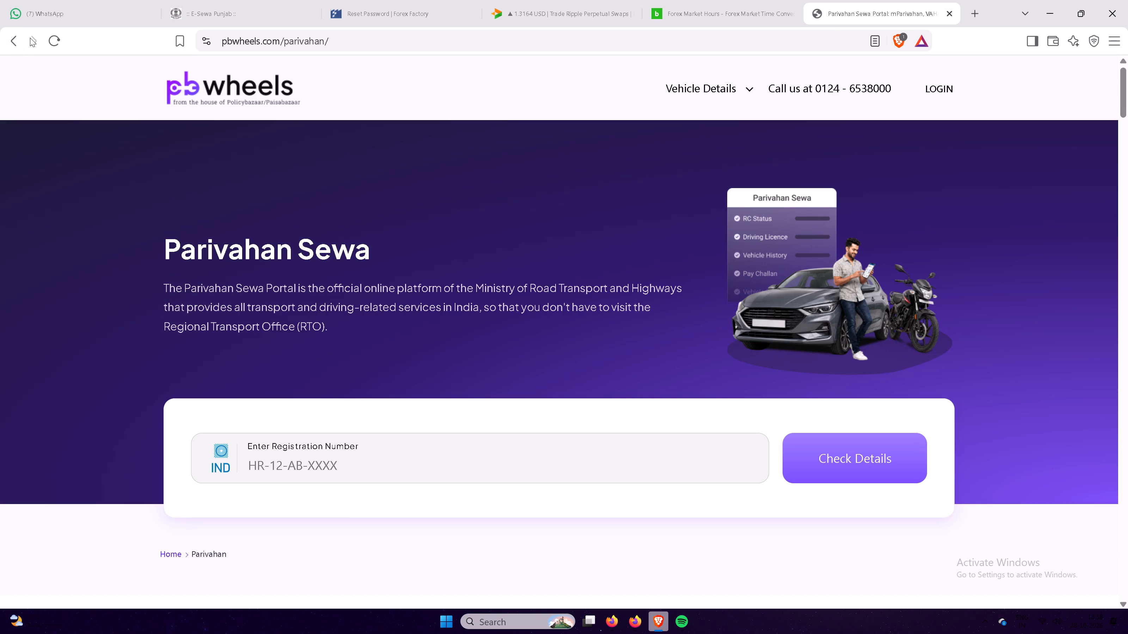
pyautogui.click(13, 40)
pyautogui.scroll(-1, 415, 316)
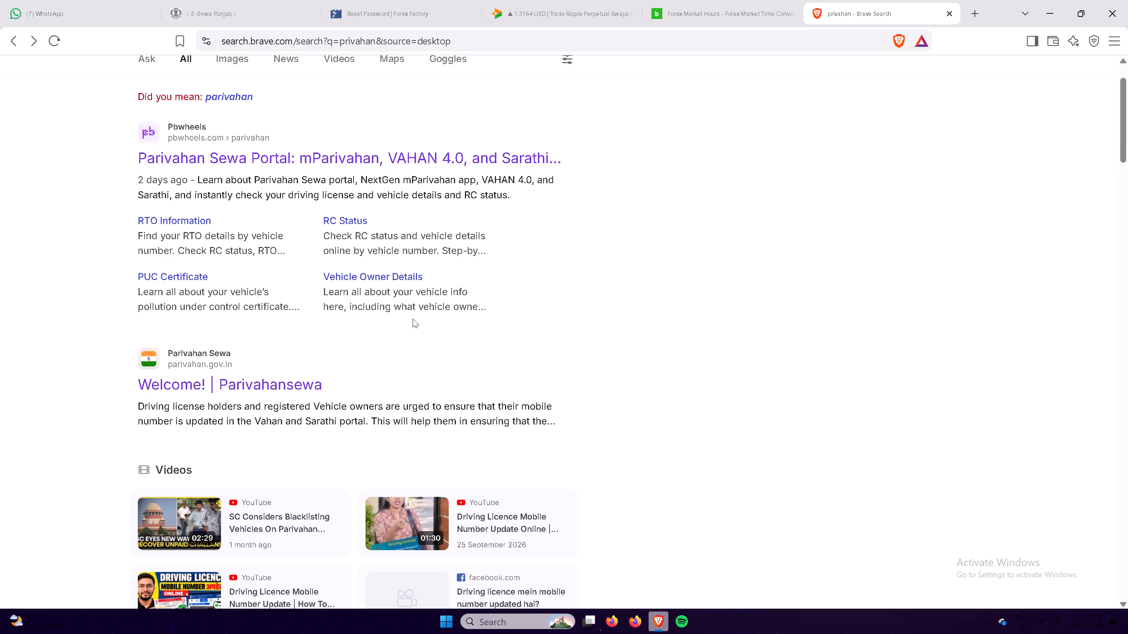
pyautogui.click(212, 393)
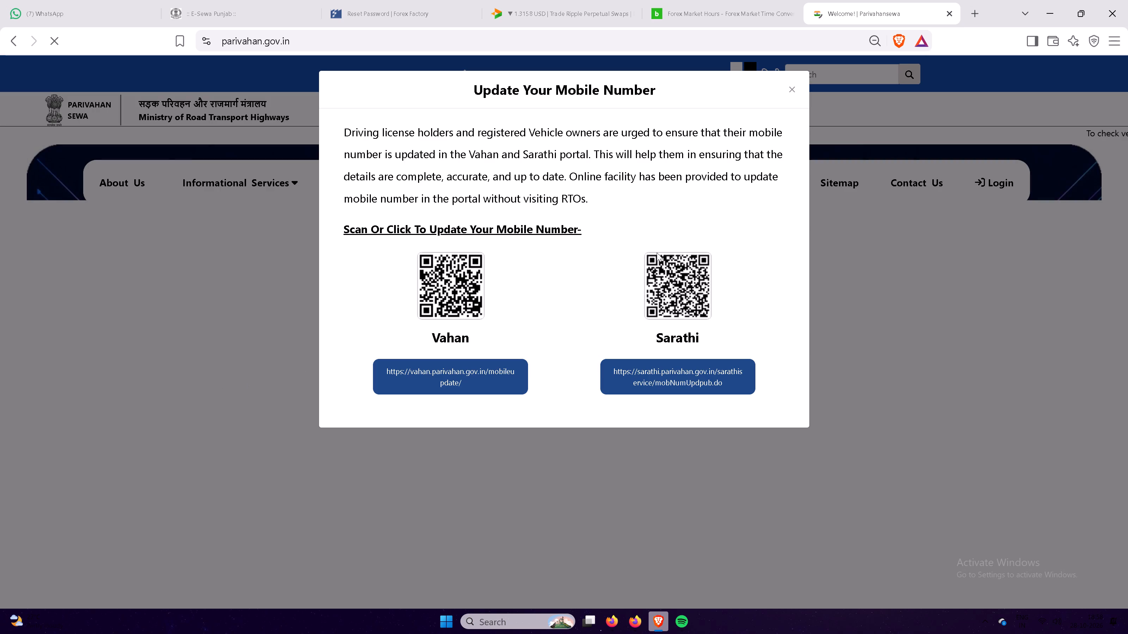
pyautogui.click(793, 87)
# Open the Drivers/Learners License services from the Parivahan home page.
pyautogui.scroll(-6, 738, 185)
pyautogui.scroll(-4, 619, 327)
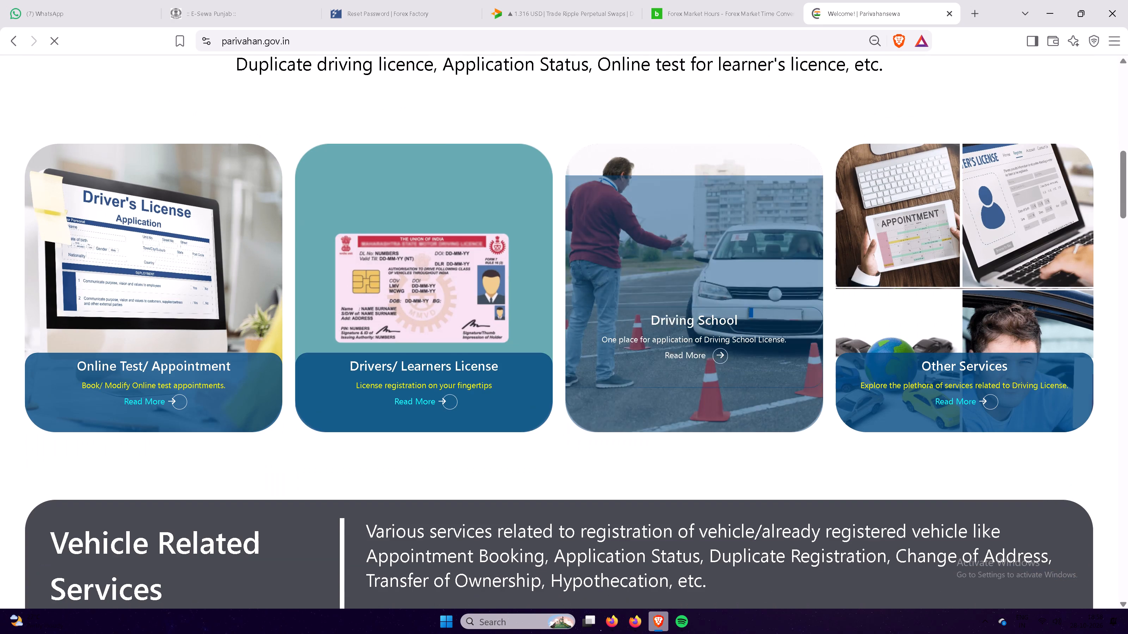
pyautogui.click(449, 307)
pyautogui.click(437, 319)
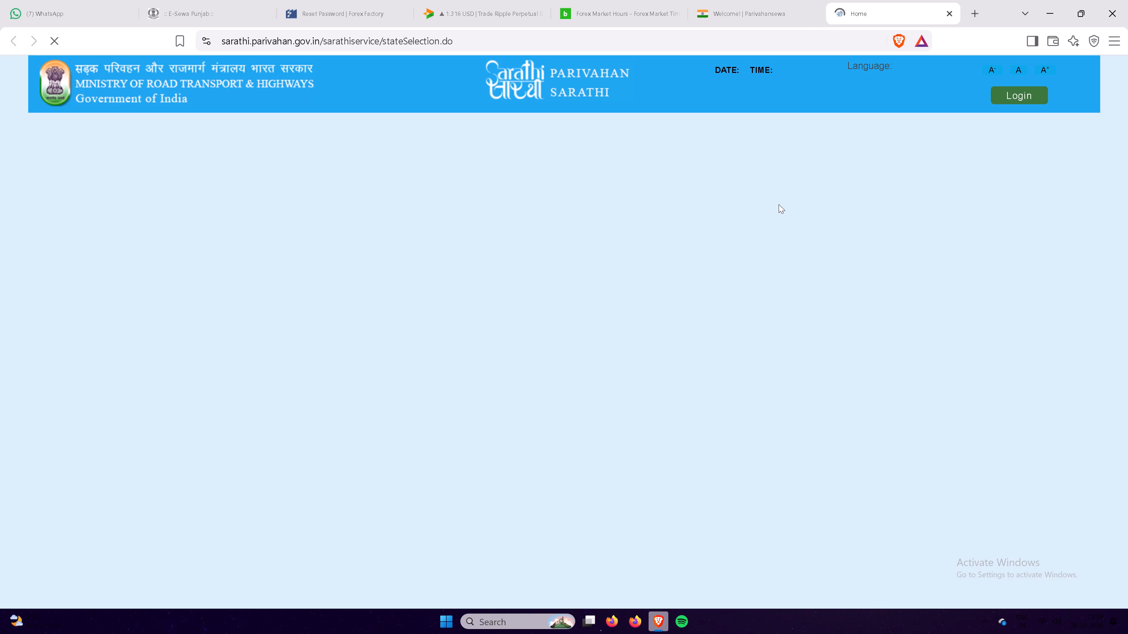
# Dismiss the Sarathi portal's opening notice and select Punjab as the state for the service.
pyautogui.scroll(-5, 781, 204)
pyautogui.click(848, 95)
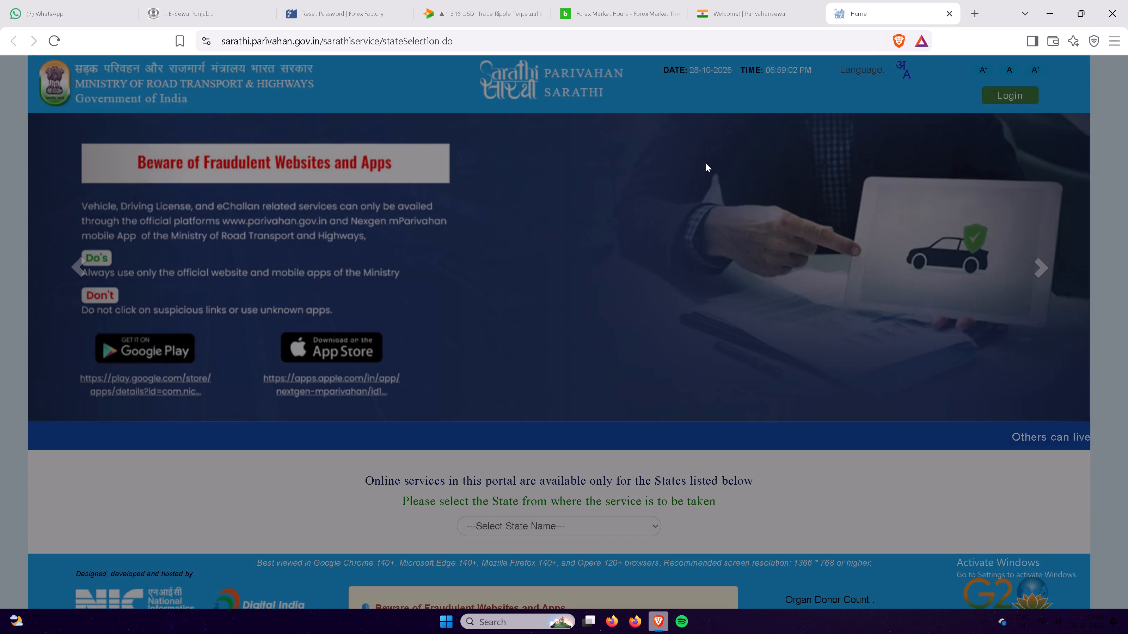
pyautogui.scroll(-5, 669, 190)
pyautogui.click(557, 396)
pyautogui.scroll(-4, 544, 363)
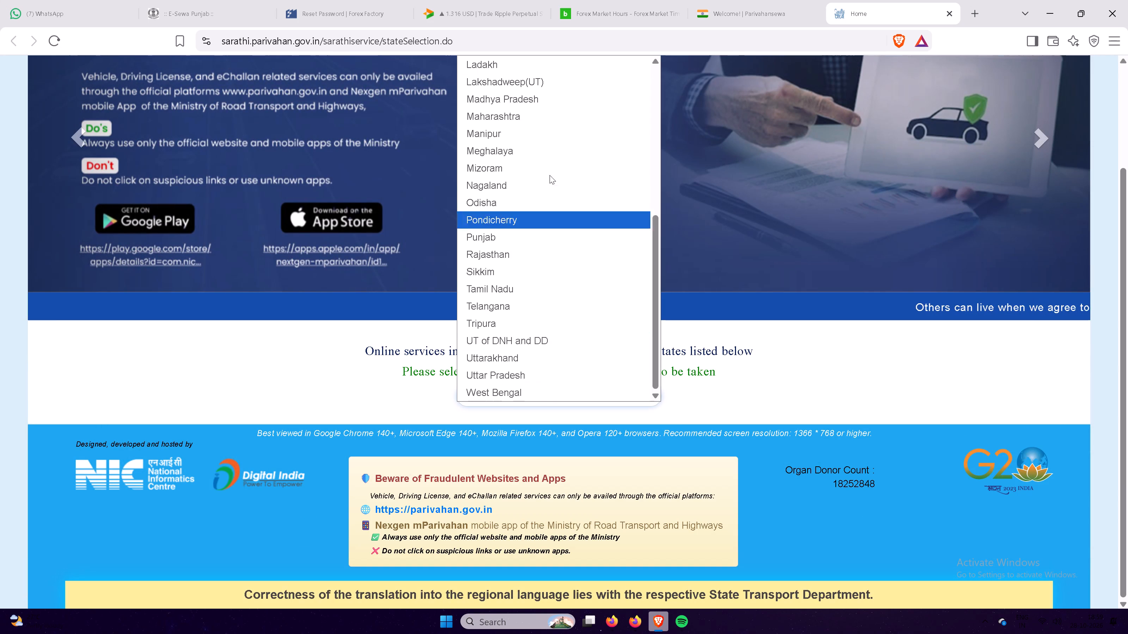
pyautogui.click(505, 238)
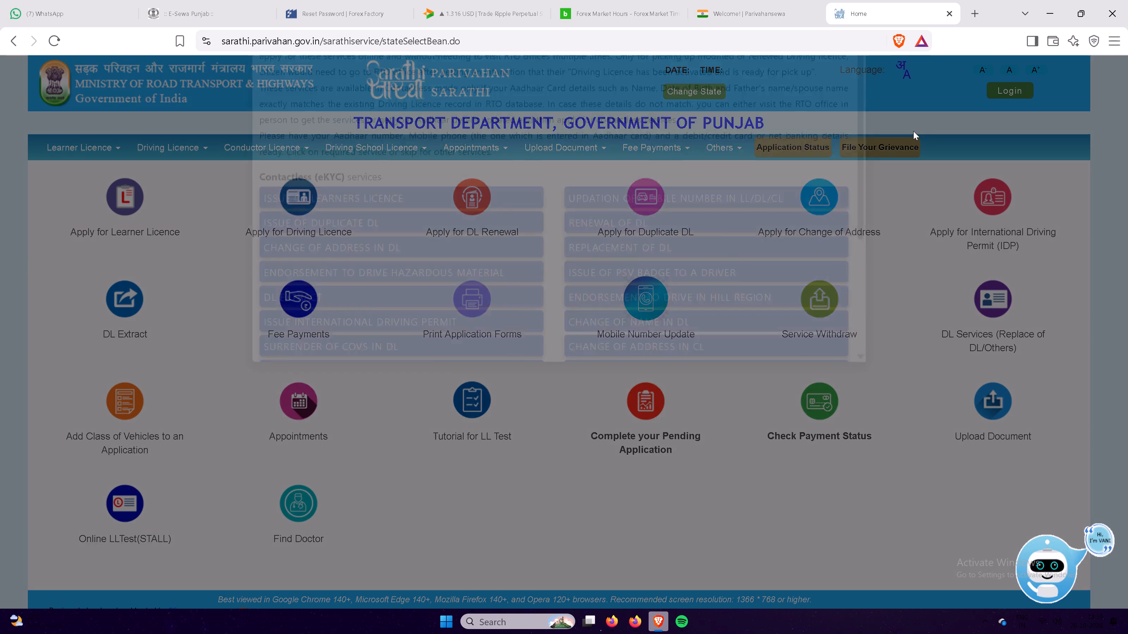
# Dismiss the contactless services notice and open the Application Status page for Punjab.
pyautogui.click(853, 92)
pyautogui.click(798, 141)
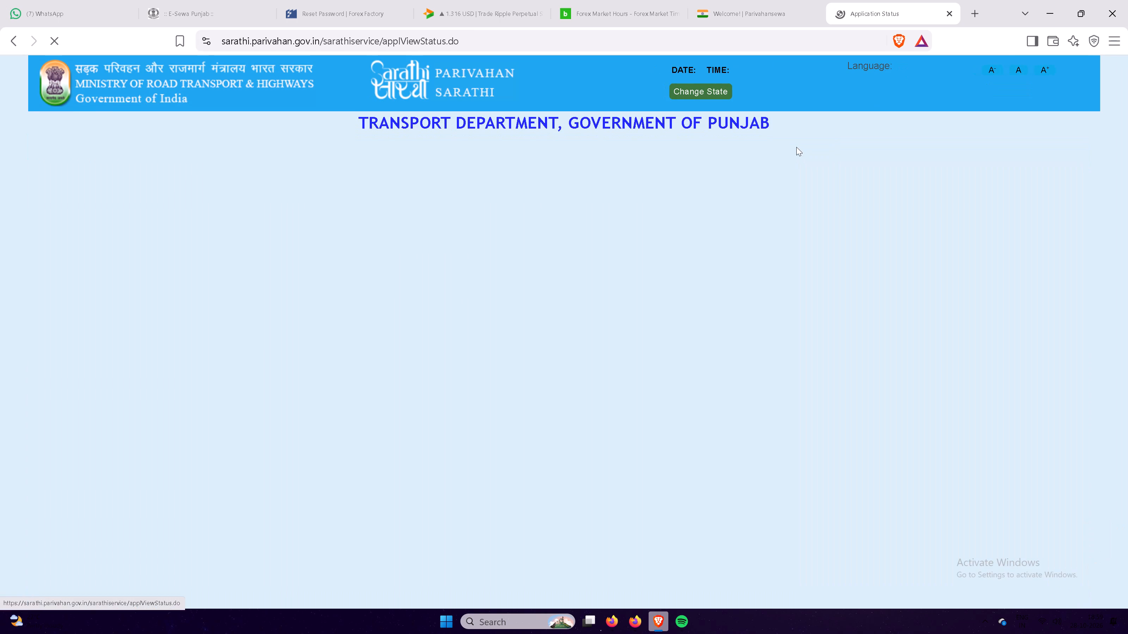
# Enter the application number in the Application Status form.
pyautogui.moveTo(284, 210); pyautogui.dragTo(291, 212)
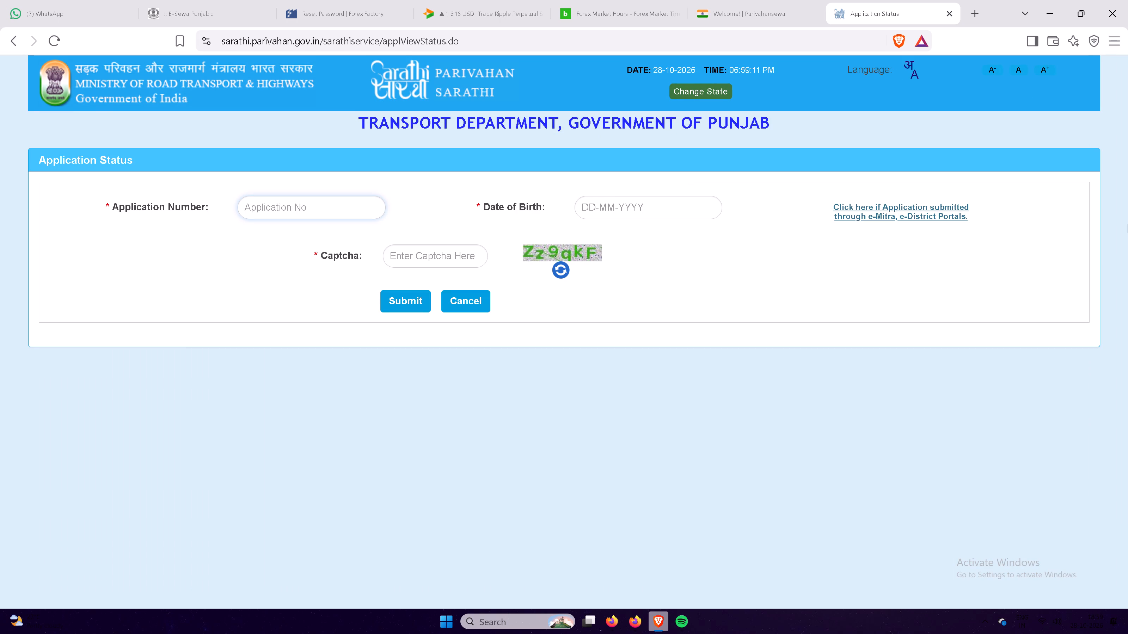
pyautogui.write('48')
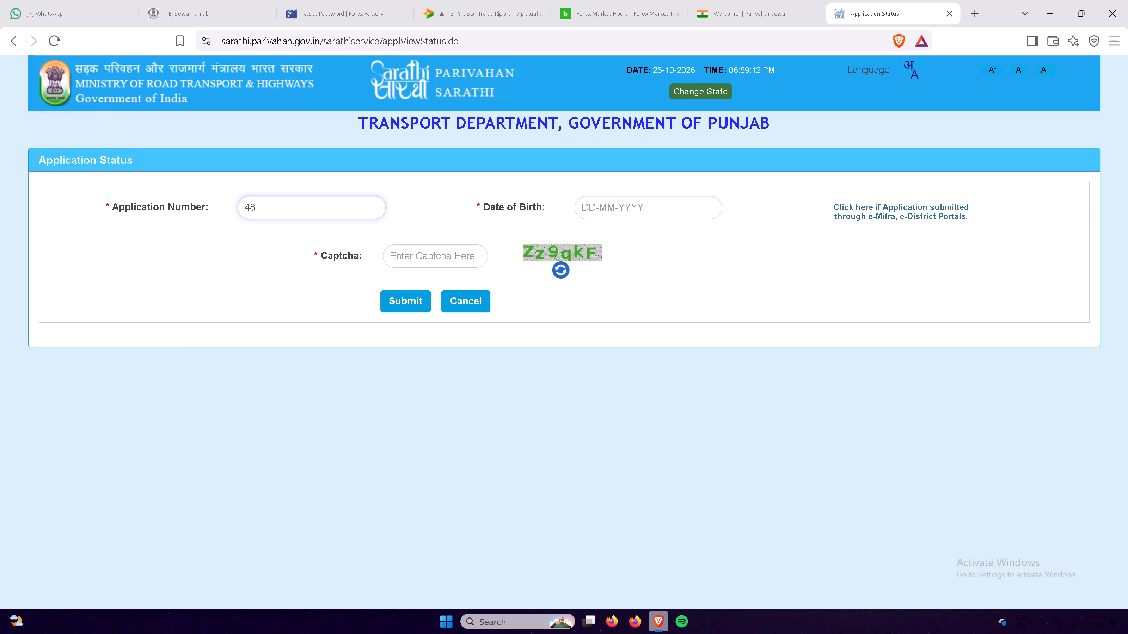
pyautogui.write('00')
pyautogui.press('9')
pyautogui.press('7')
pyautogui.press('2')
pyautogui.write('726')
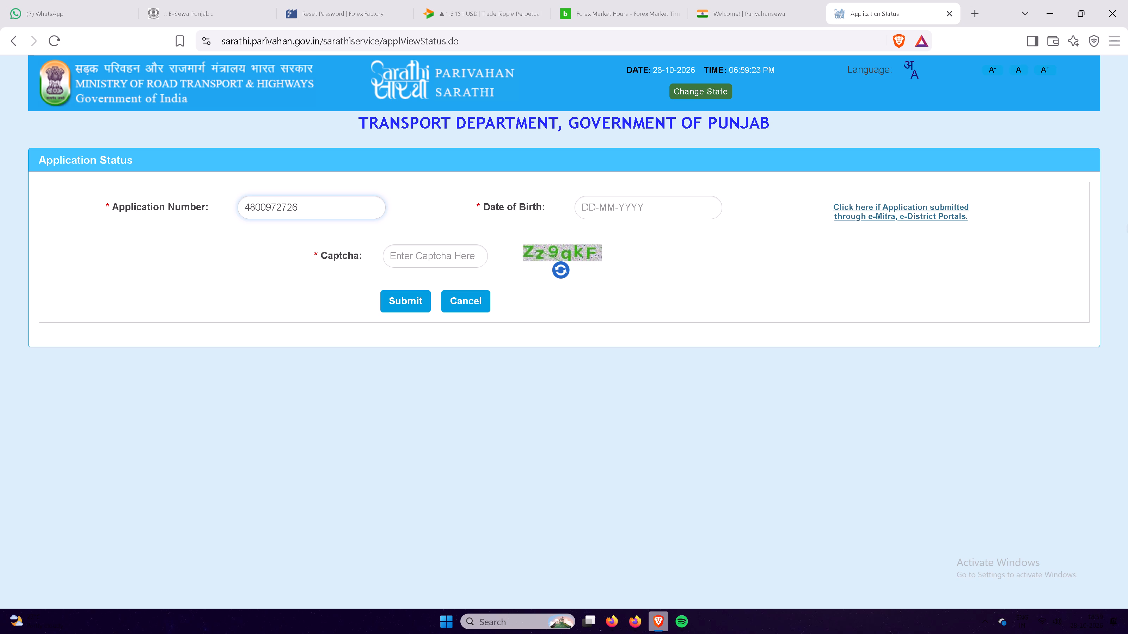
# Choose the applicant's birth year in the Date of Birth calendar.
pyautogui.click(620, 212)
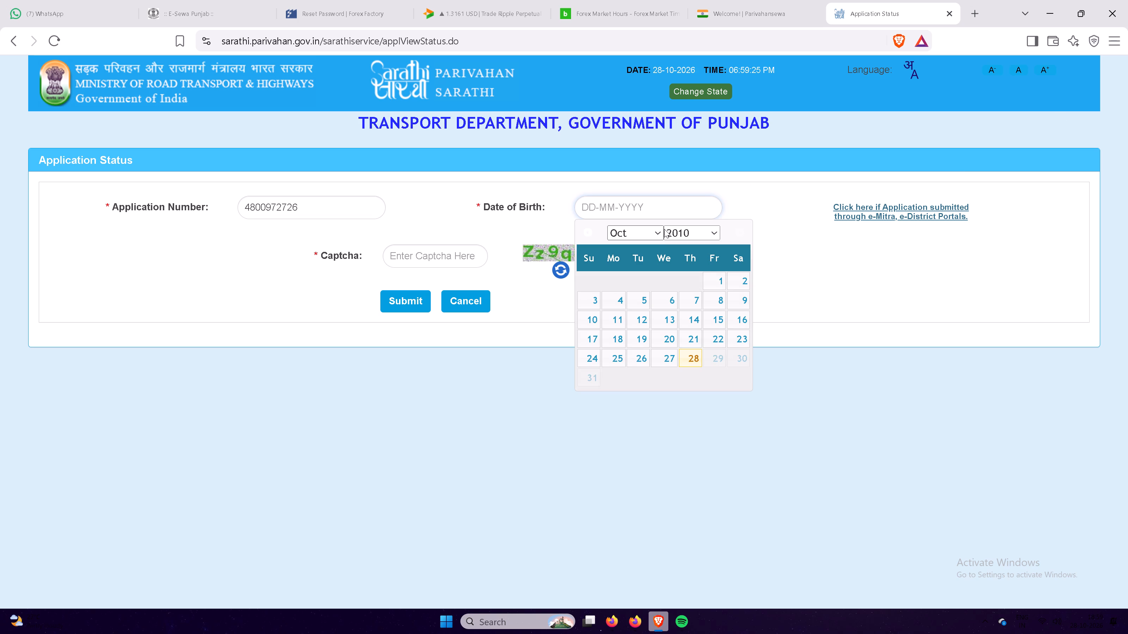
pyautogui.click(675, 234)
pyautogui.scroll(-3, 681, 368)
pyautogui.scroll(-2, 692, 414)
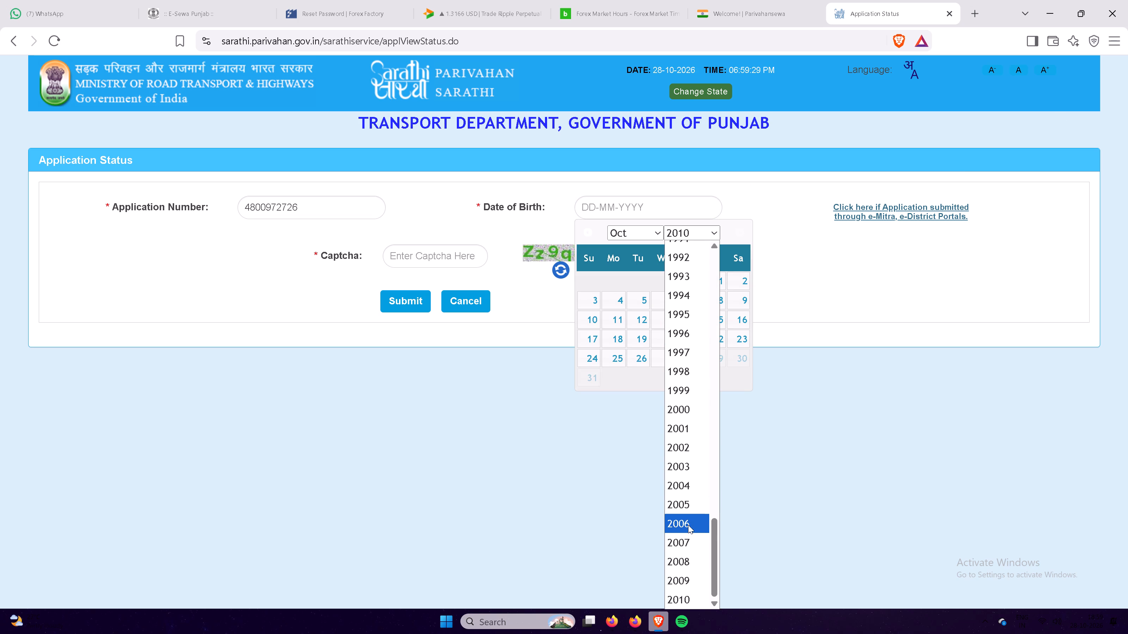
pyautogui.click(682, 560)
pyautogui.doubleClick(641, 233)
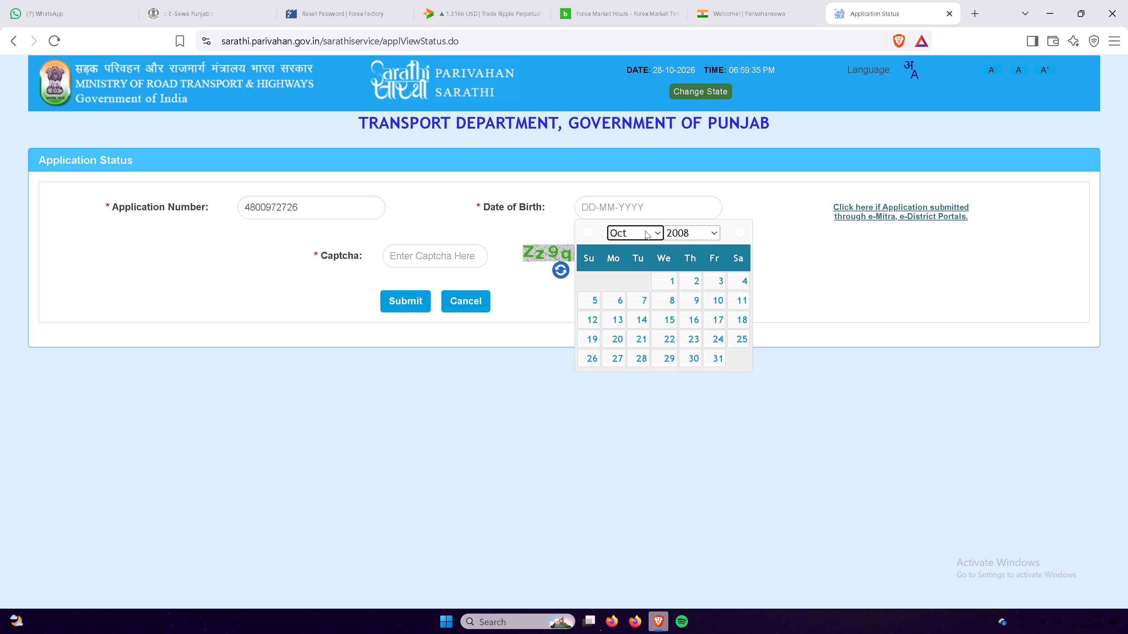
# Search the web for "privaha" in a new tab and open the parivahansewas.org result.
pyautogui.click(973, 7)
pyautogui.doubleClick(753, 46)
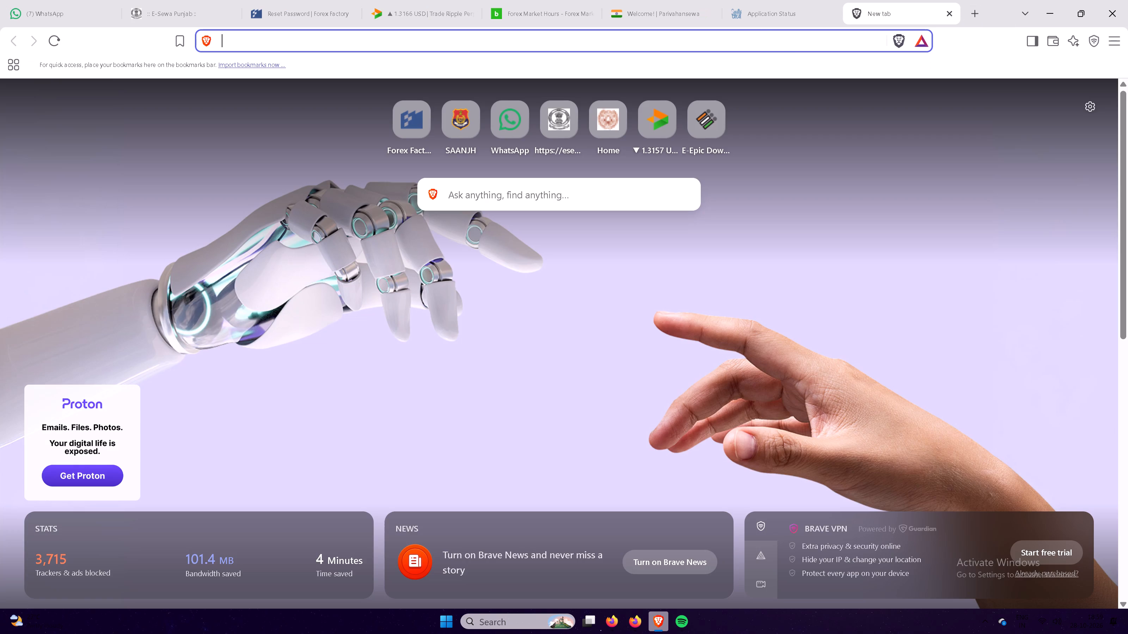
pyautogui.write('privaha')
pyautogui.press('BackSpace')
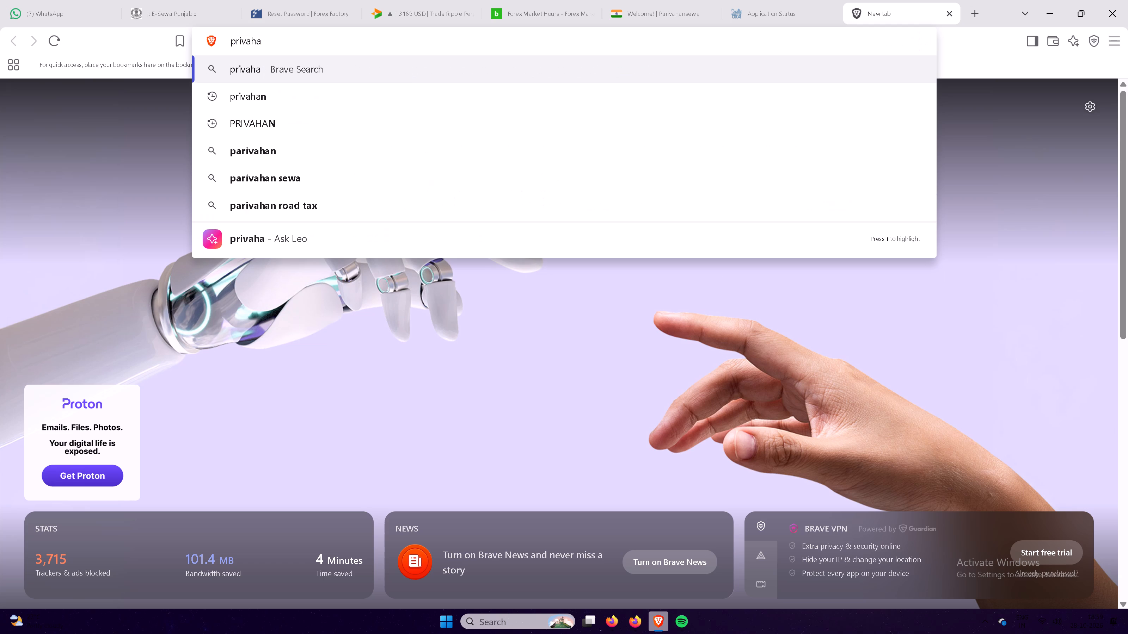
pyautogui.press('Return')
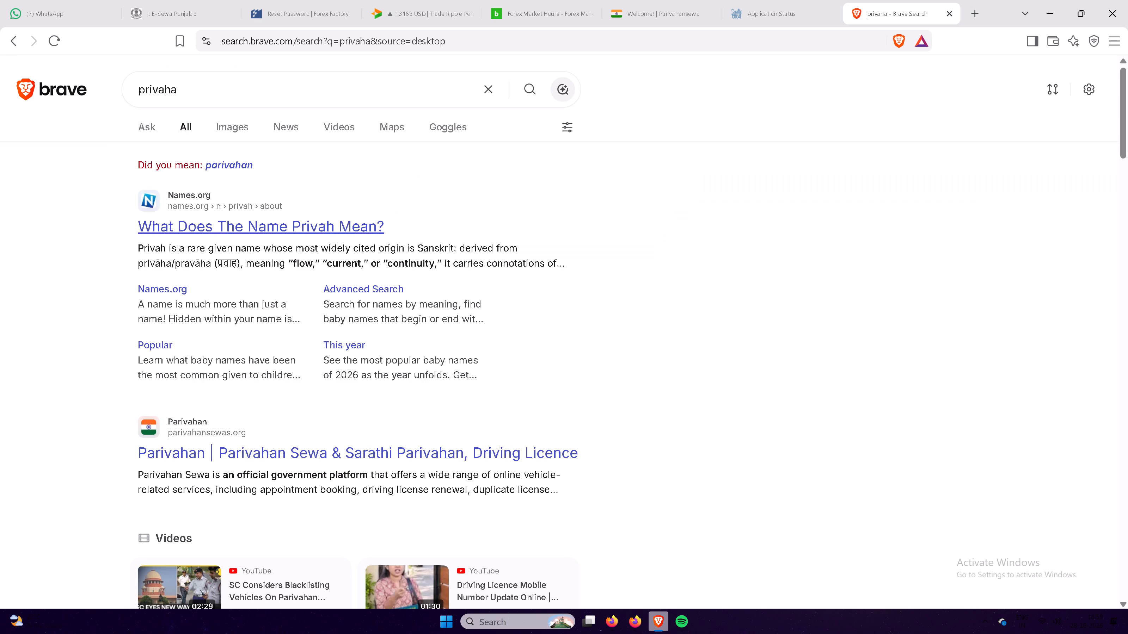
pyautogui.scroll(-1, 238, 428)
pyautogui.click(248, 386)
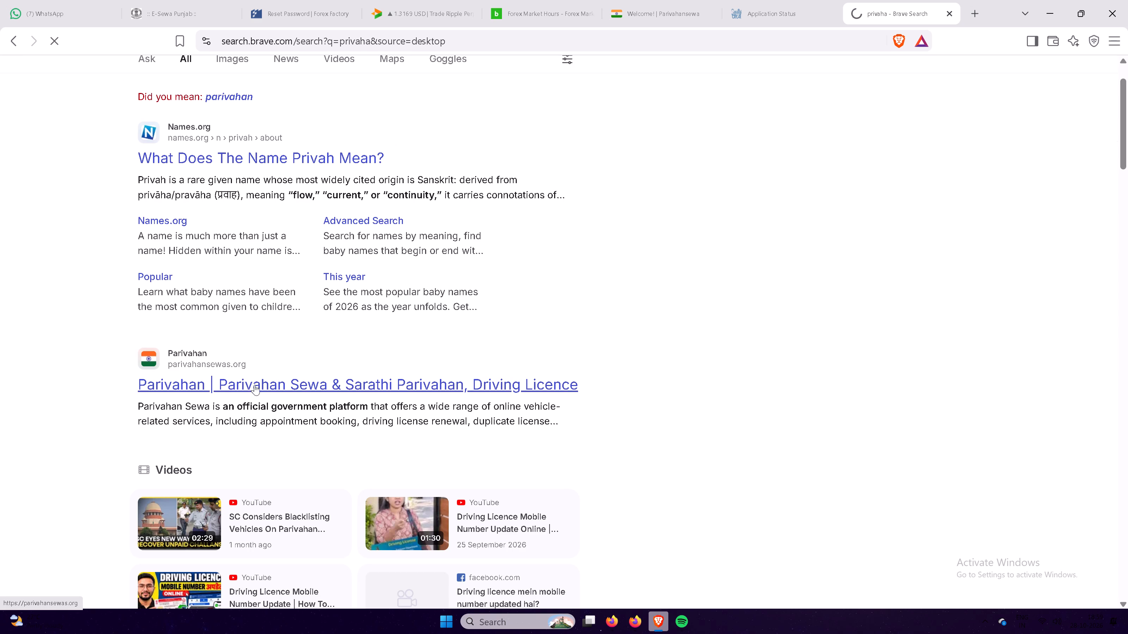
# Close the parivahansewas.org tab.
pyautogui.click(949, 12)
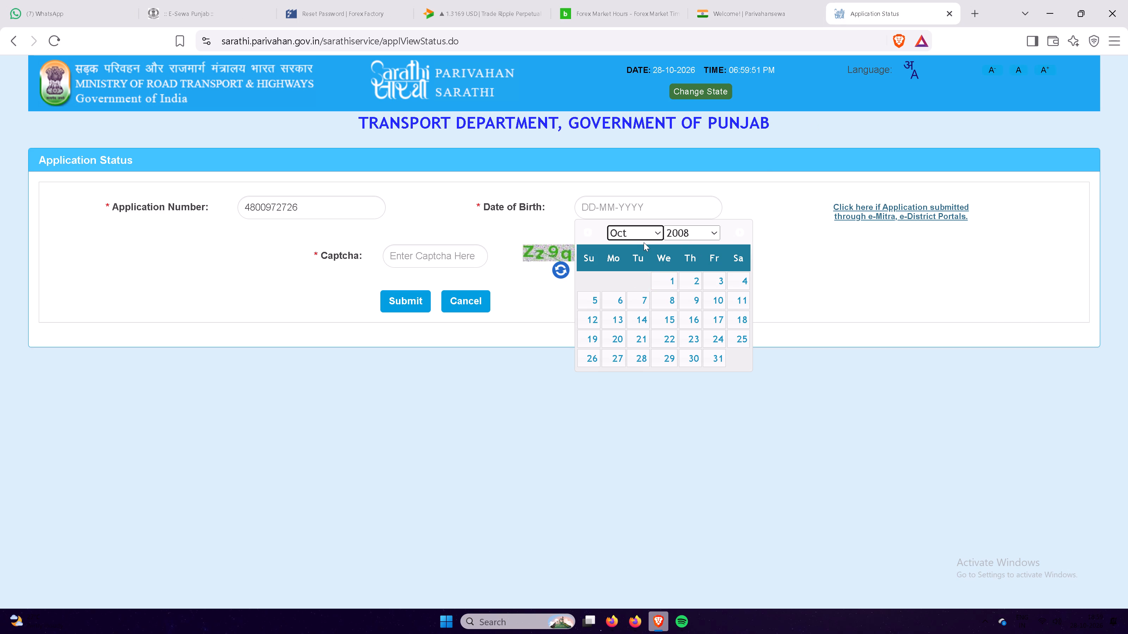
# Switch to Firefox, search the web for "privahan" in a new tab and open the parivahan.gov.in result.
pyautogui.click(614, 629)
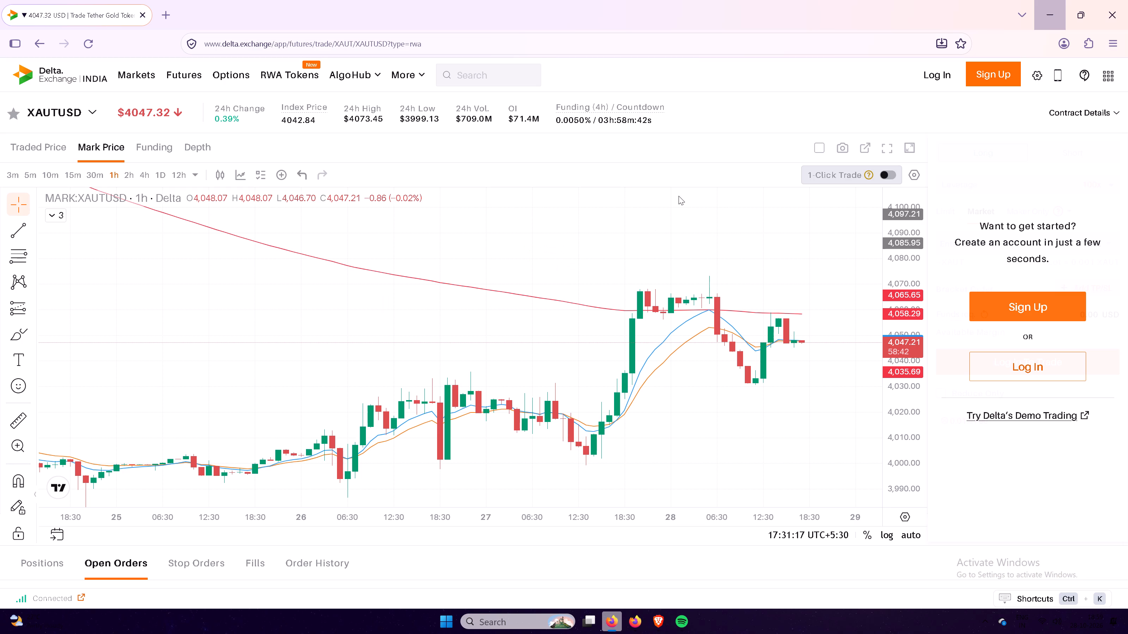
pyautogui.click(168, 17)
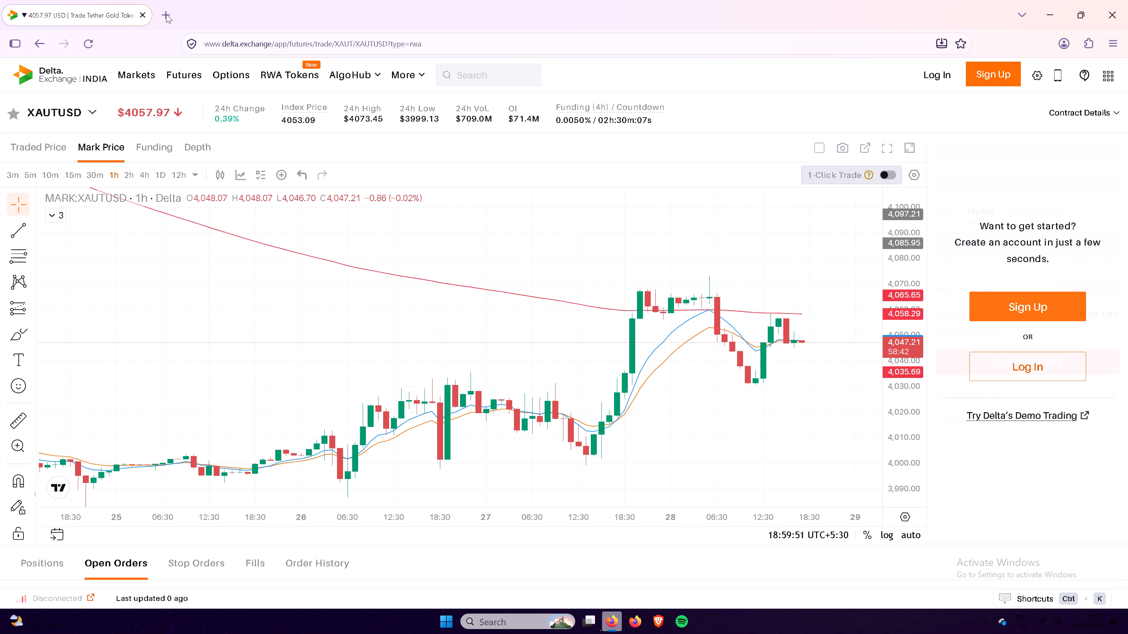
pyautogui.click(278, 42)
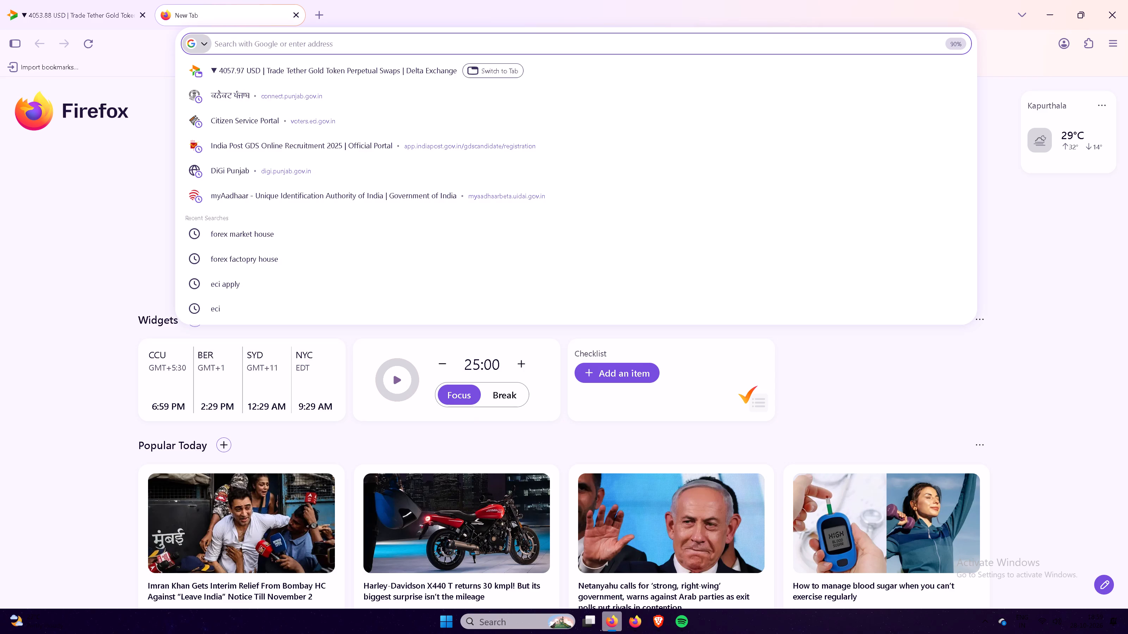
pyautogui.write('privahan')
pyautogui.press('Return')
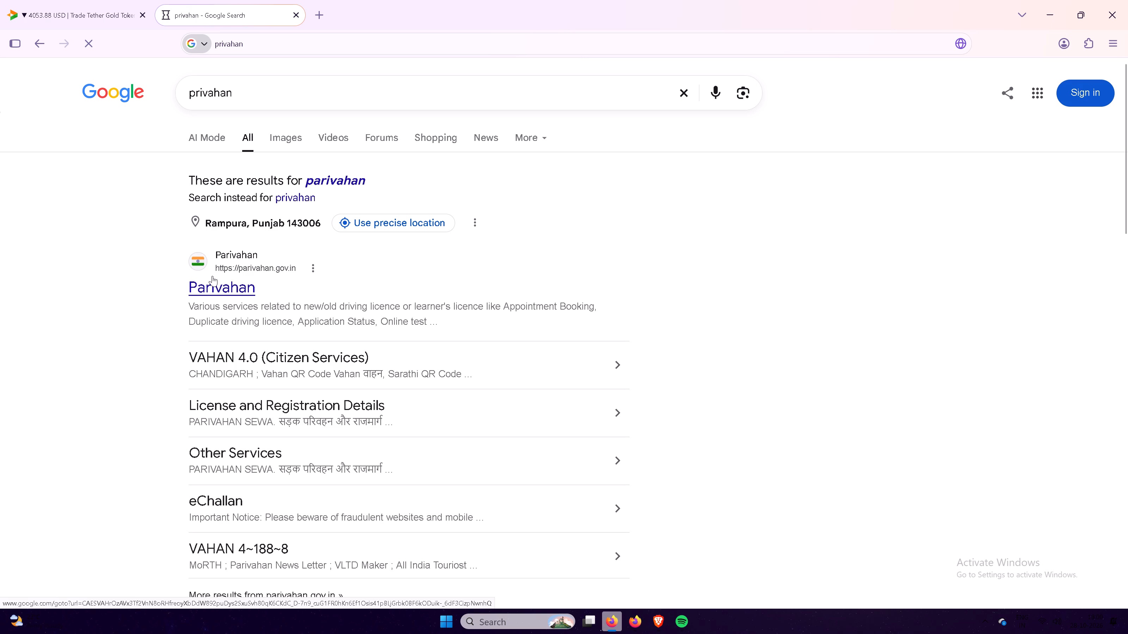
pyautogui.click(214, 285)
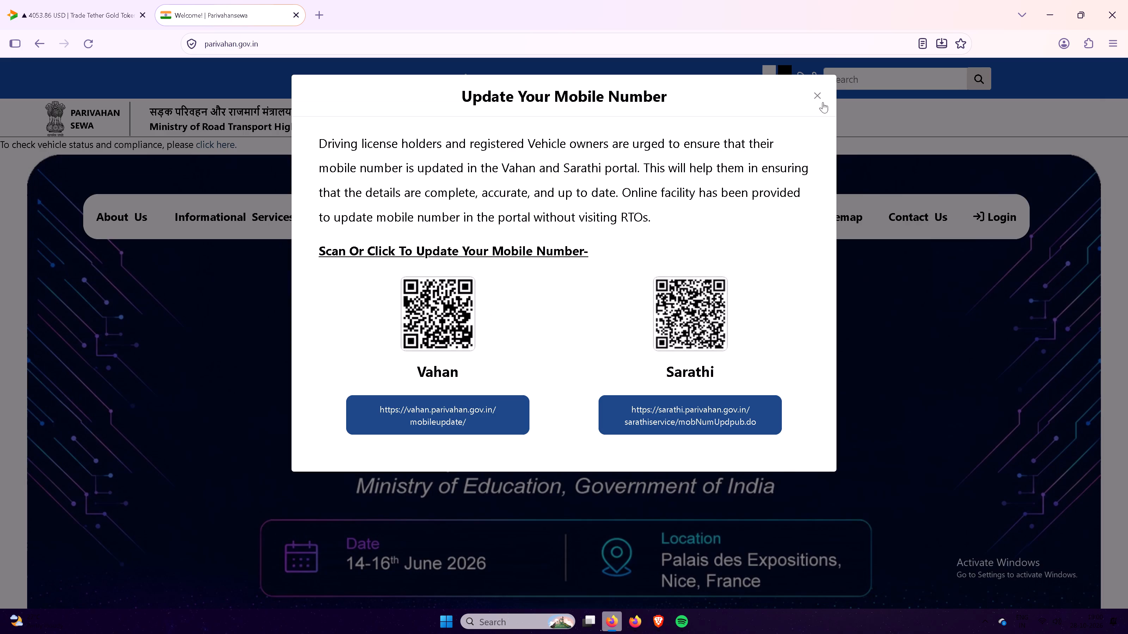
# Dismiss the mobile number update notice and open the Drivers/ Learners License service.
pyautogui.click(823, 97)
pyautogui.scroll(-5, 681, 228)
pyautogui.scroll(-2, 595, 342)
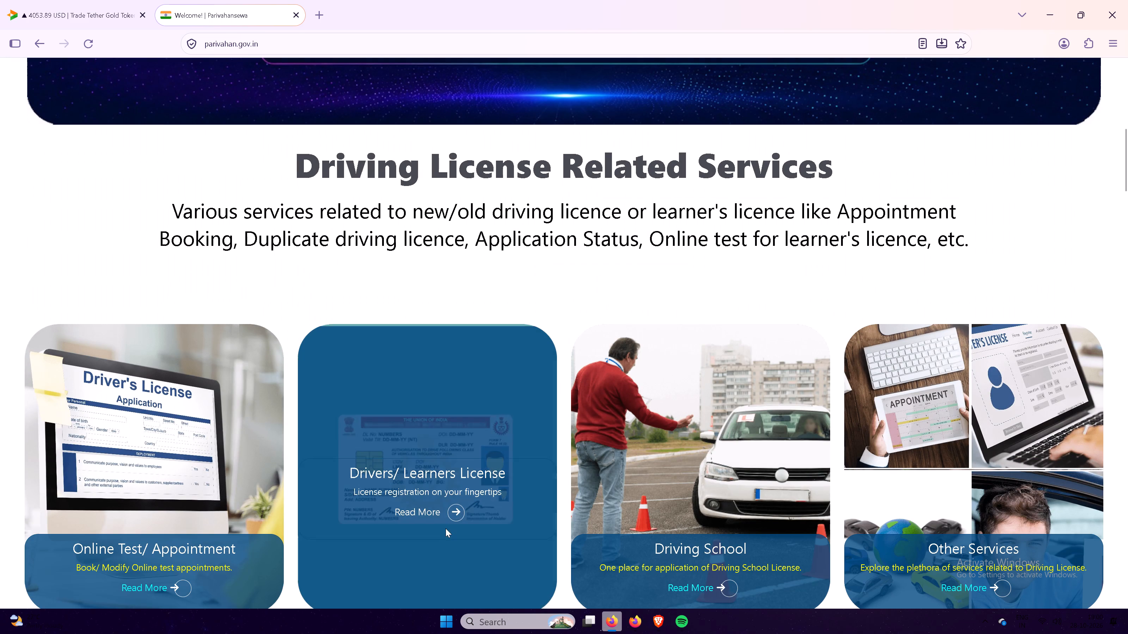
pyautogui.doubleClick(436, 508)
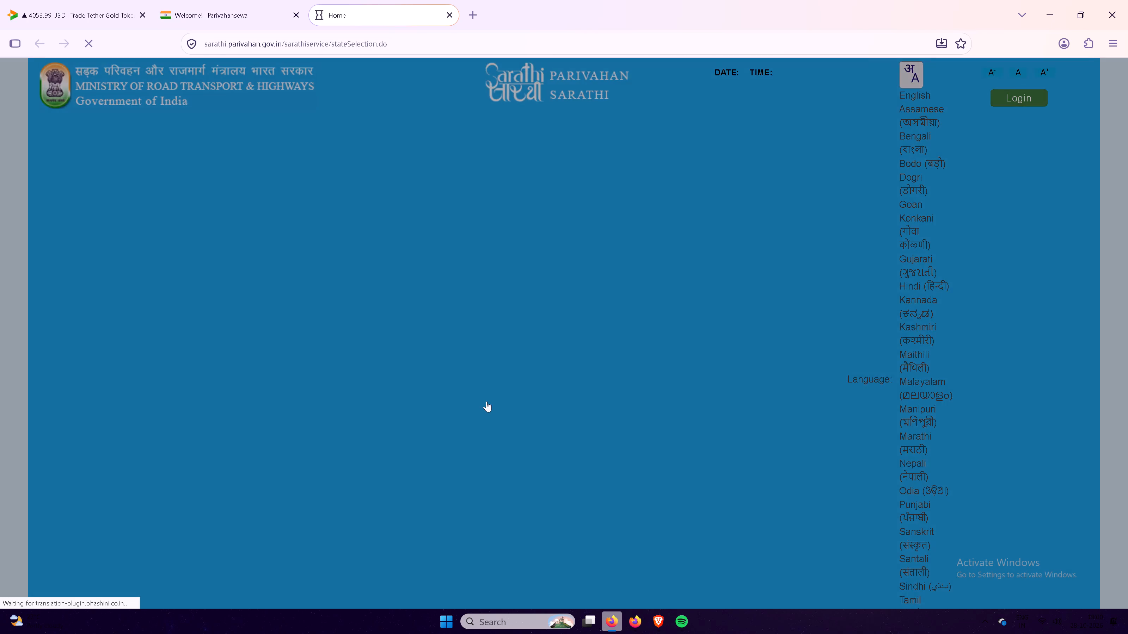
# Select Punjab as the state on the Sarathi portal.
pyautogui.click(852, 97)
pyautogui.scroll(-5, 564, 211)
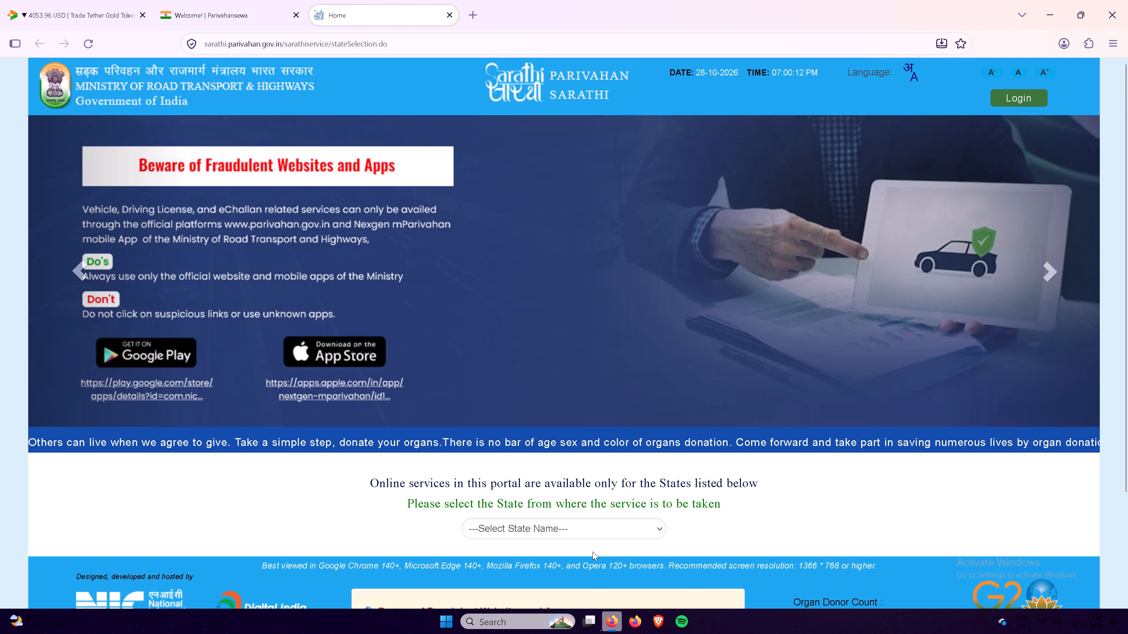
pyautogui.click(586, 532)
pyautogui.scroll(-5, 534, 414)
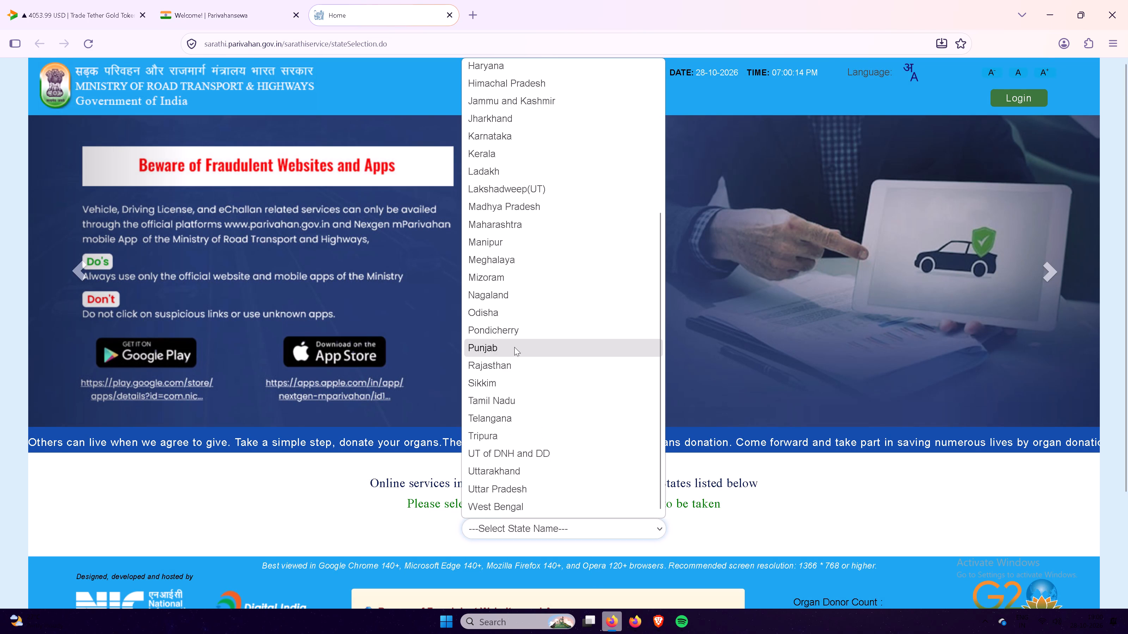
pyautogui.click(514, 347)
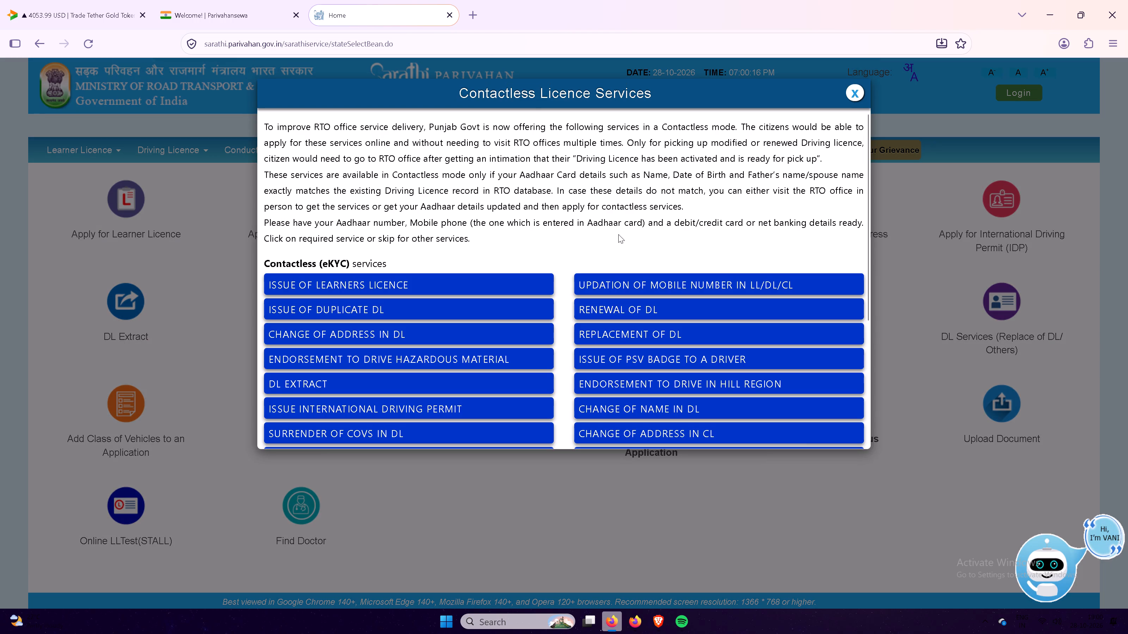
# Dismiss the contactless services notice, open Apply for Learner Licence and continue past the application instructions.
pyautogui.click(857, 93)
pyautogui.click(125, 202)
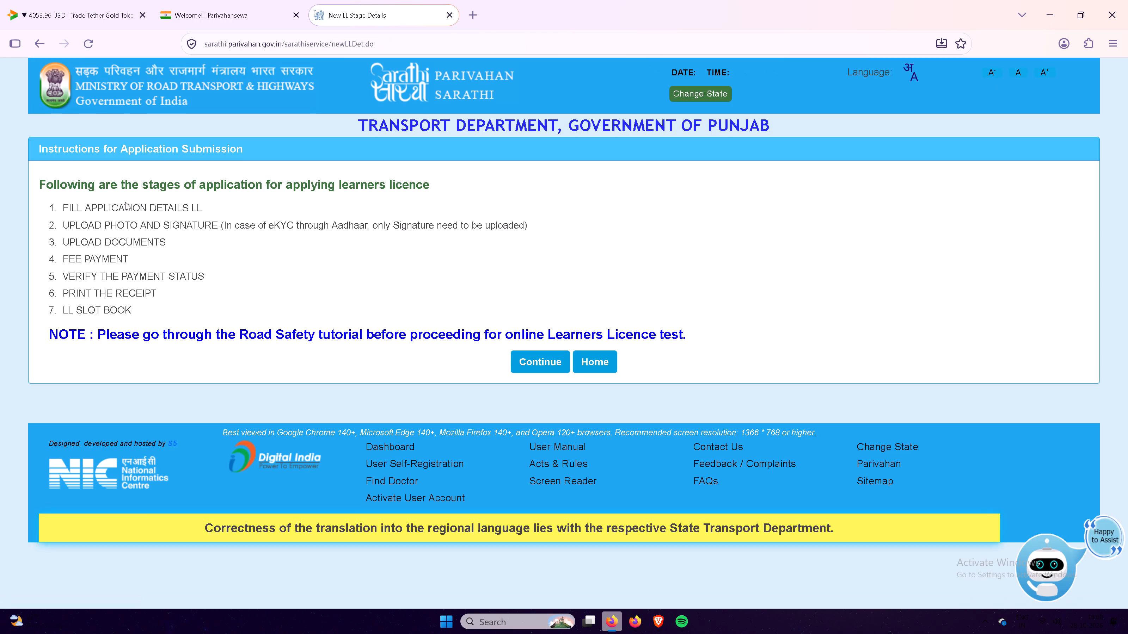
pyautogui.click(531, 359)
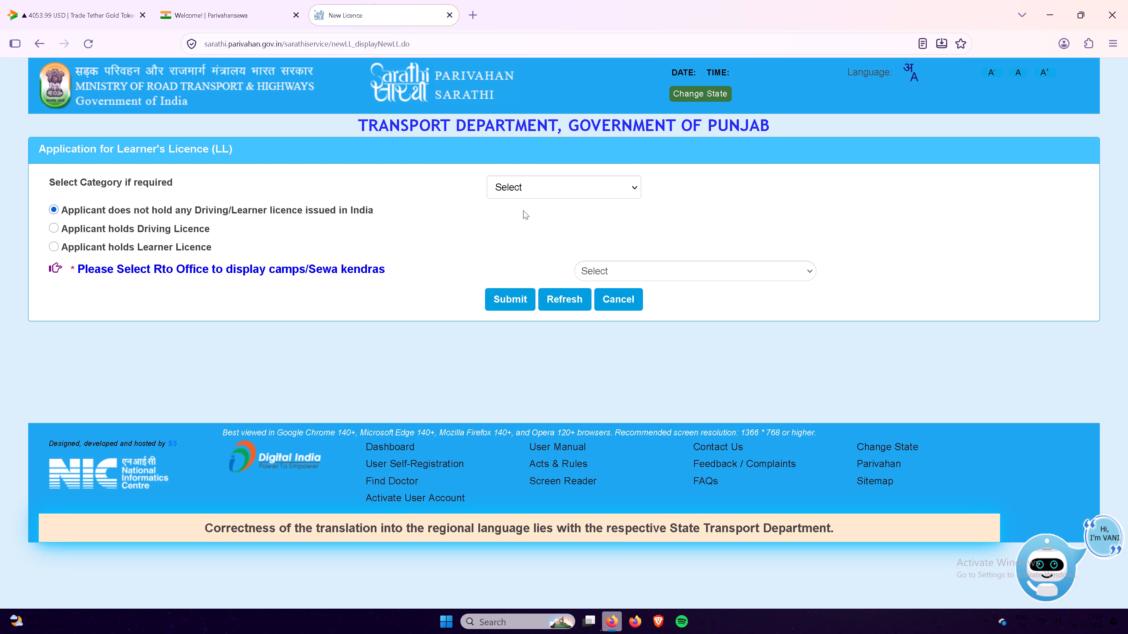
# Set the applicant category to General and the RTO office to BABA BAKALA -- PB17, and submit the form.
pyautogui.click(522, 191)
pyautogui.click(534, 263)
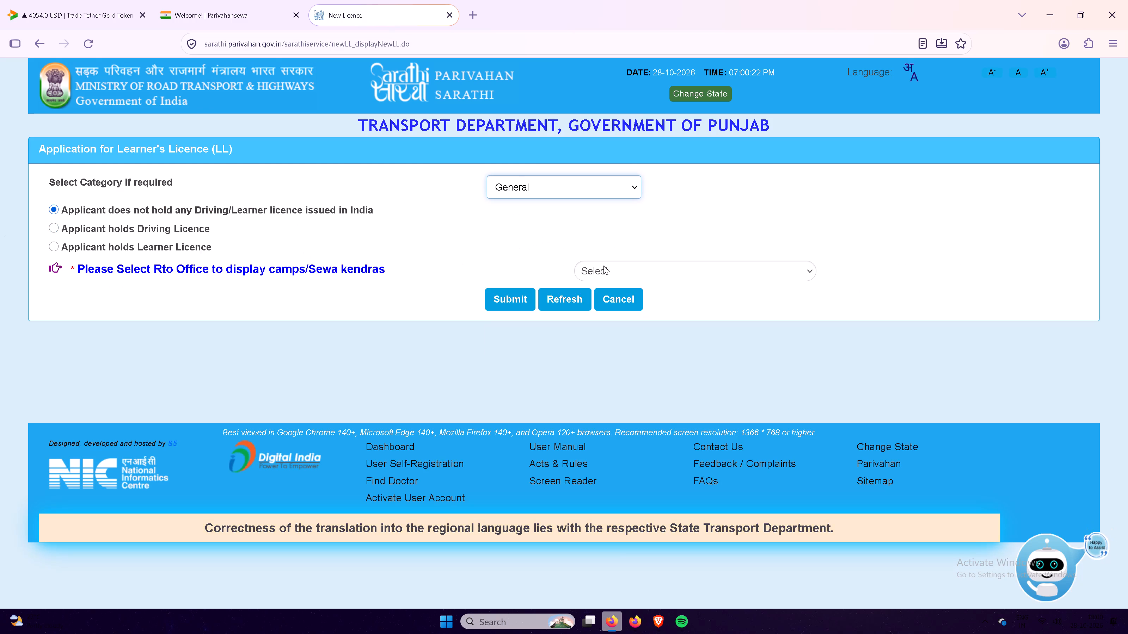
pyautogui.doubleClick(633, 272)
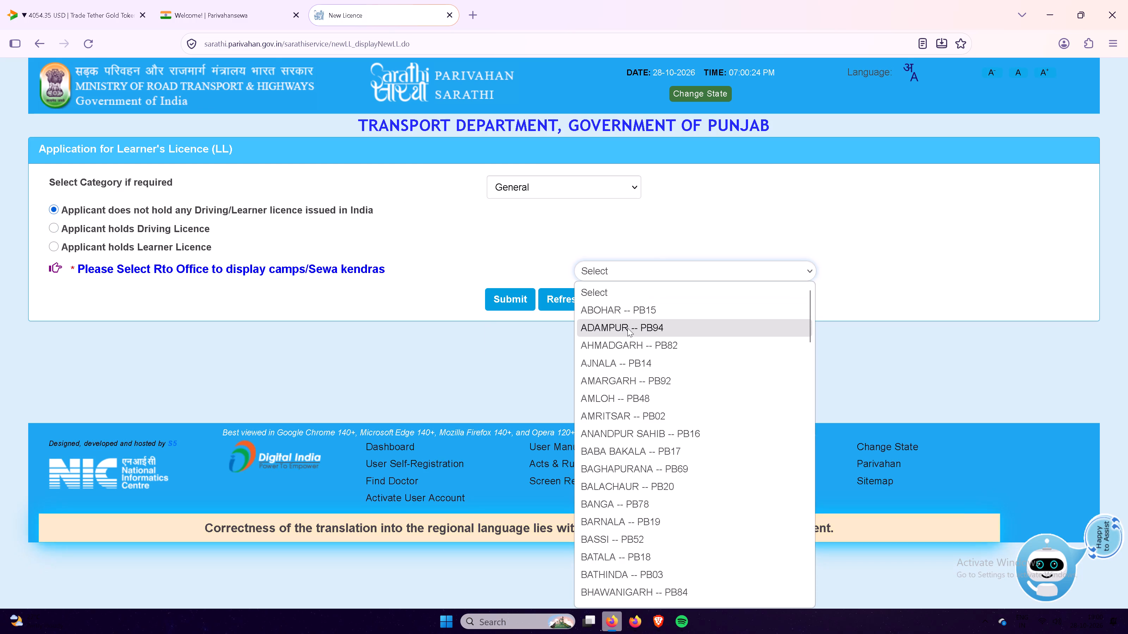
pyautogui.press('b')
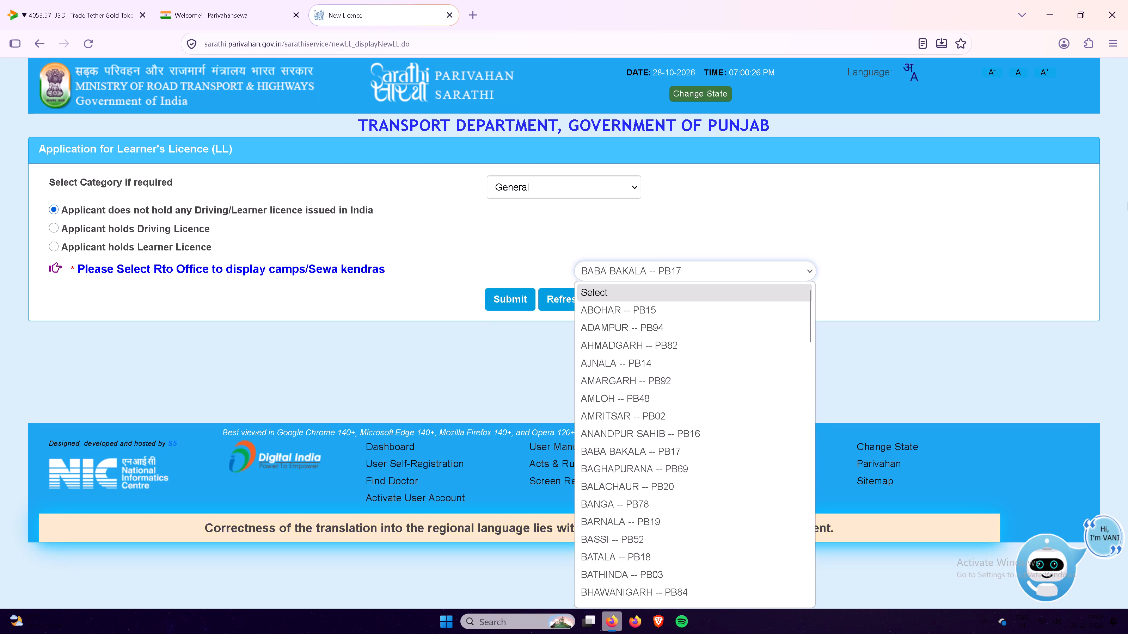
pyautogui.click(608, 453)
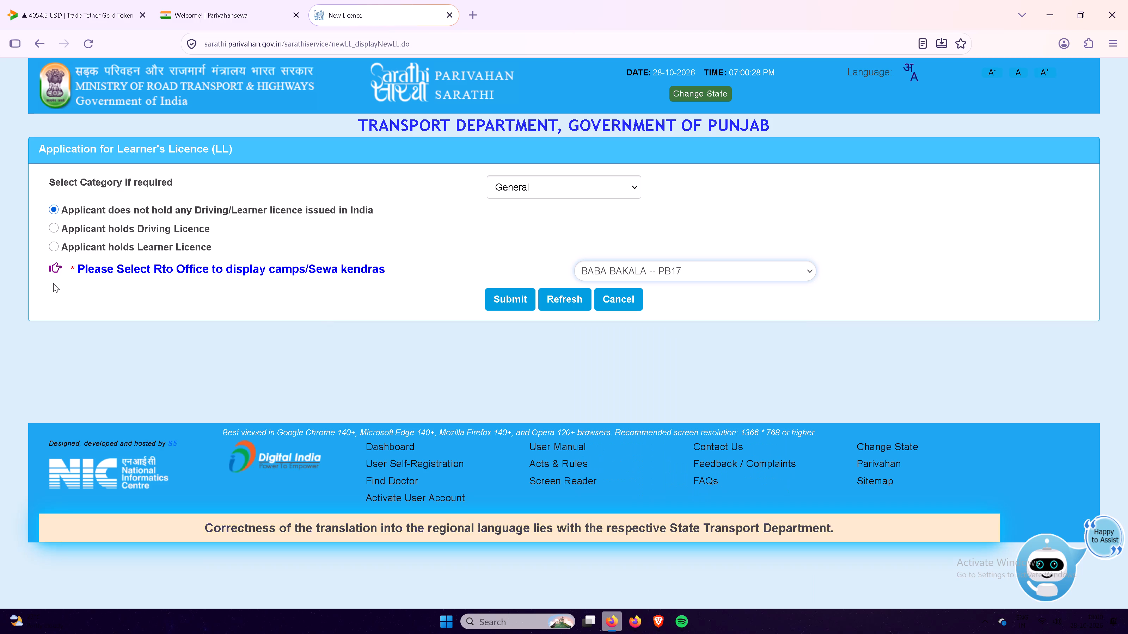
pyautogui.doubleClick(515, 296)
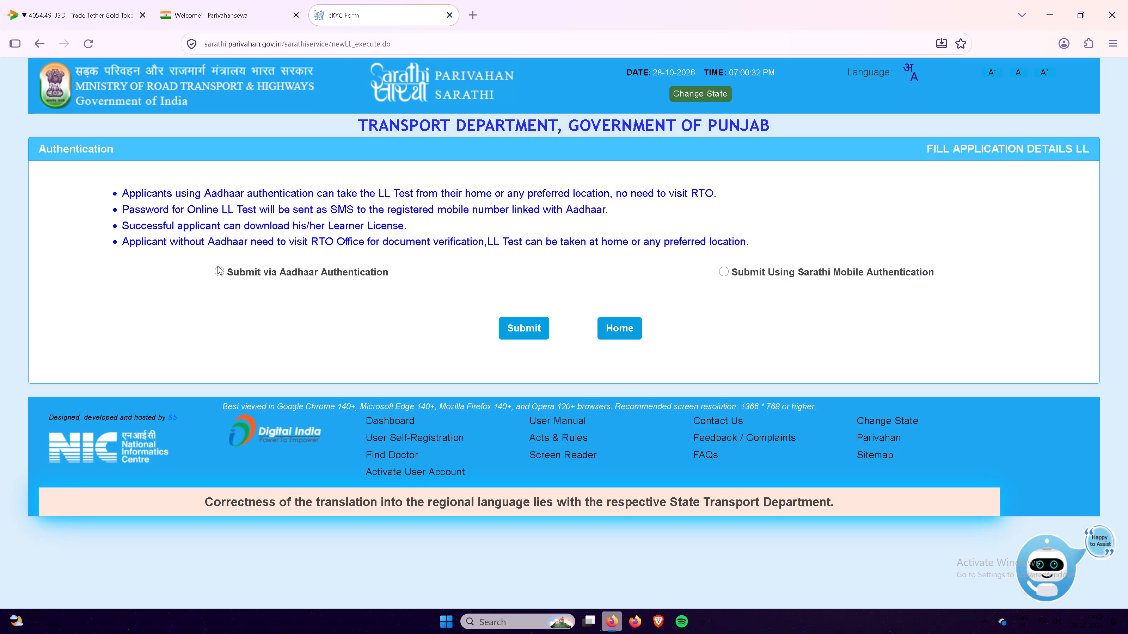
# Choose to submit via Aadhaar Authentication, submit the choice and acknowledge the mobile number notice.
pyautogui.click(216, 267)
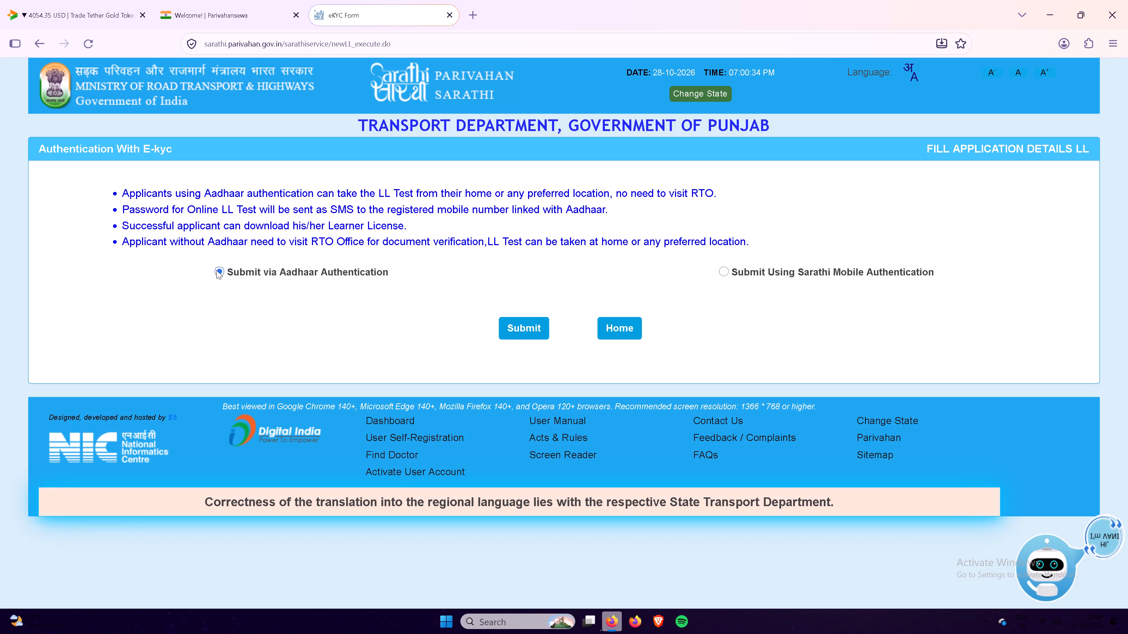
pyautogui.click(520, 332)
pyautogui.click(631, 362)
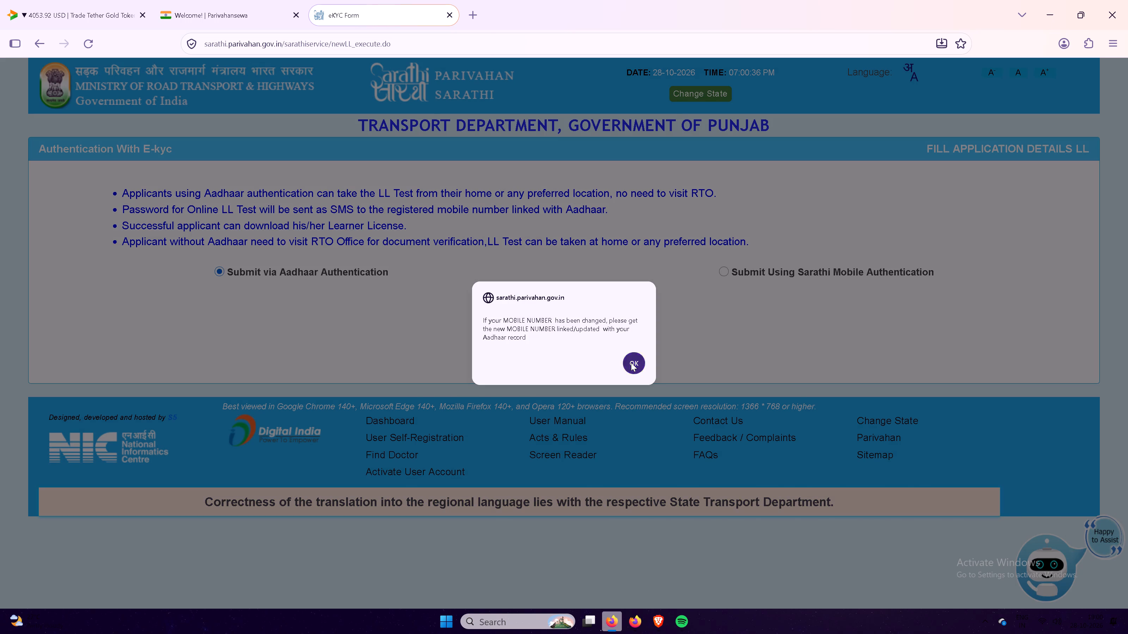
# Select Aadhaar number as the identification type in the e-KYC form.
pyautogui.click(447, 316)
pyautogui.click(407, 354)
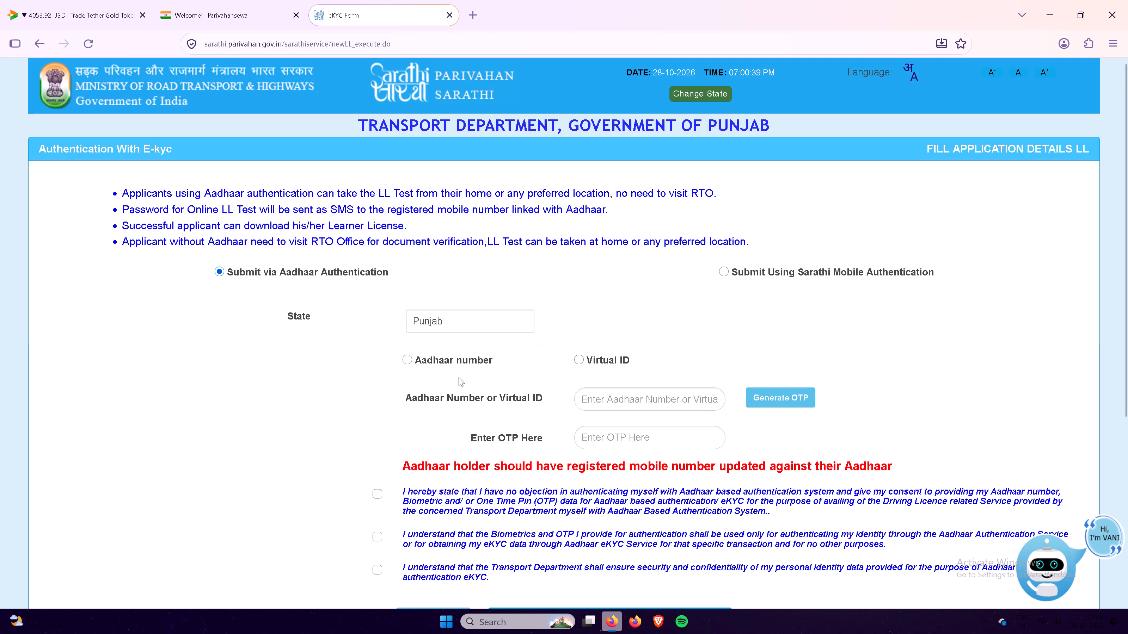
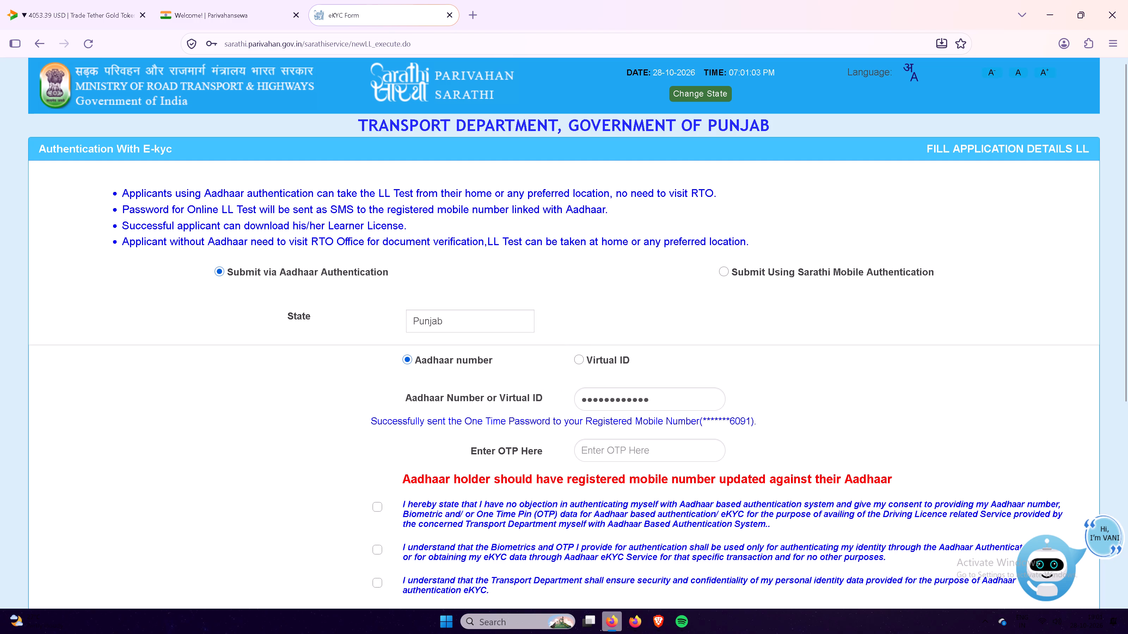
# Activate the one-time password field in the Aadhaar e-KYC form, ready for entering the code.
pyautogui.click(636, 450)
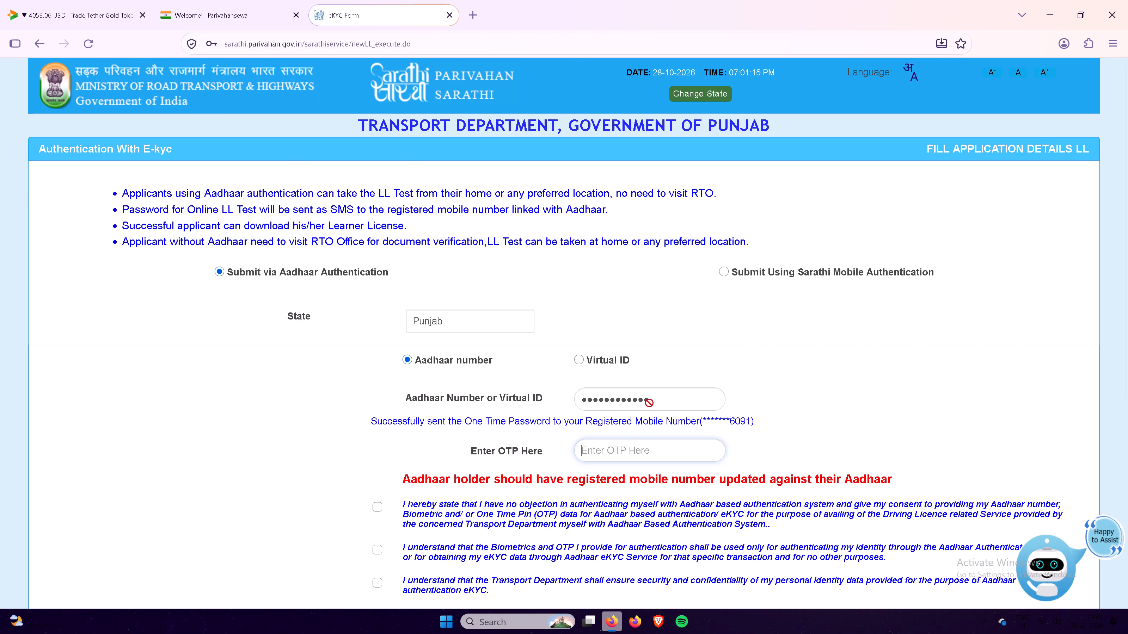
pyautogui.scroll(-2, 622, 372)
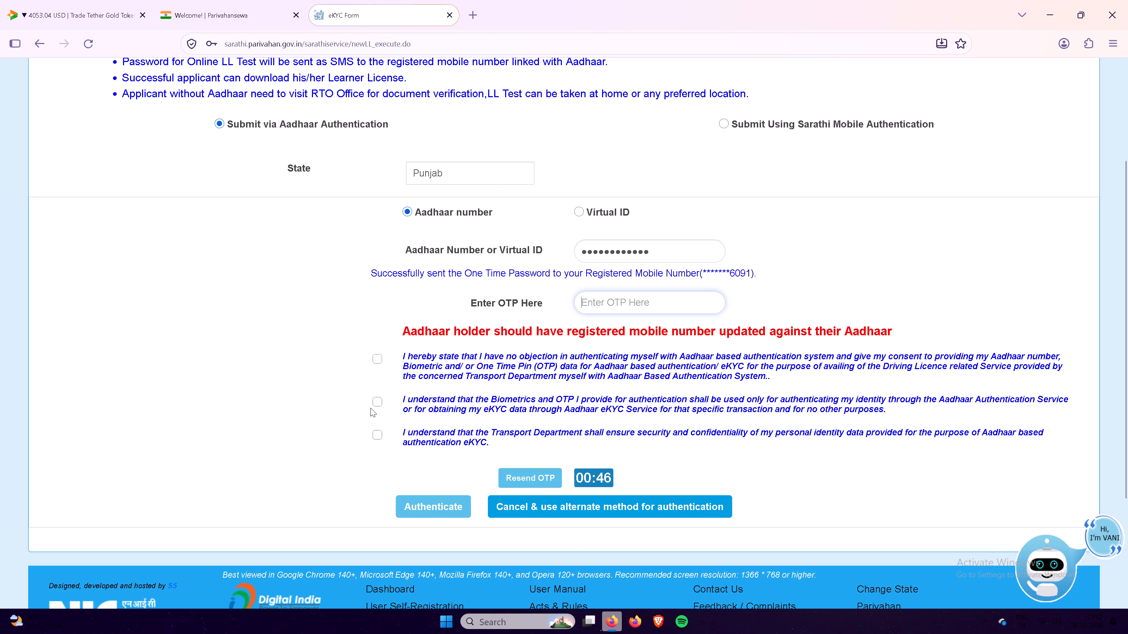
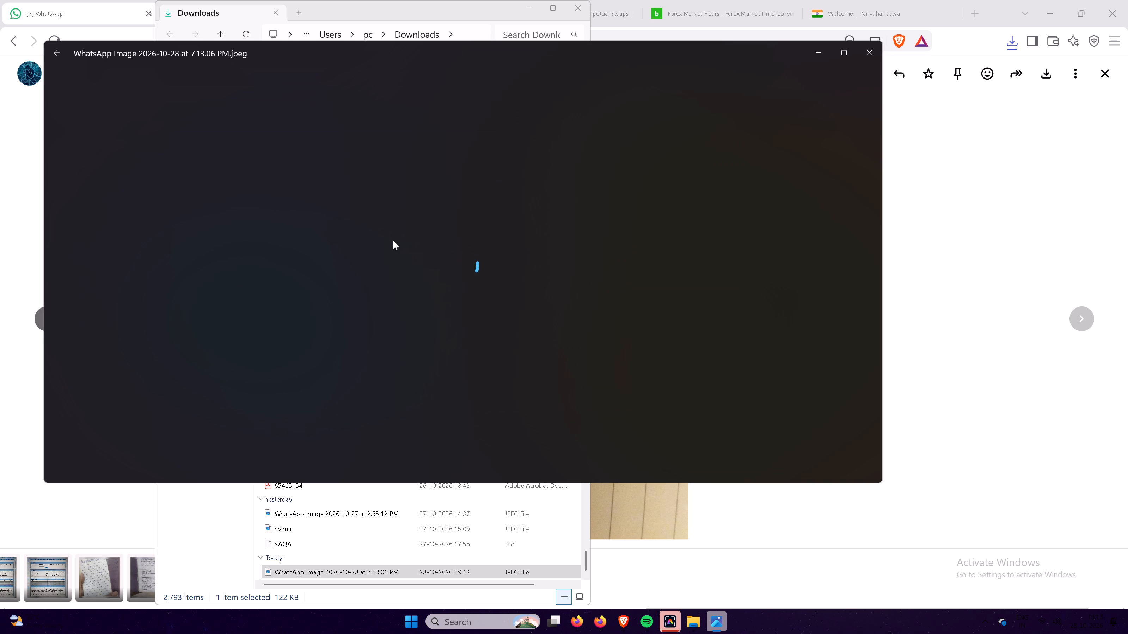
# Crop the photo tightly around the handwritten signature, to about 698 x 254 pixels.
pyautogui.moveTo(472, 150); pyautogui.dragTo(490, 220)
pyautogui.moveTo(173, 252); pyautogui.dragTo(237, 254)
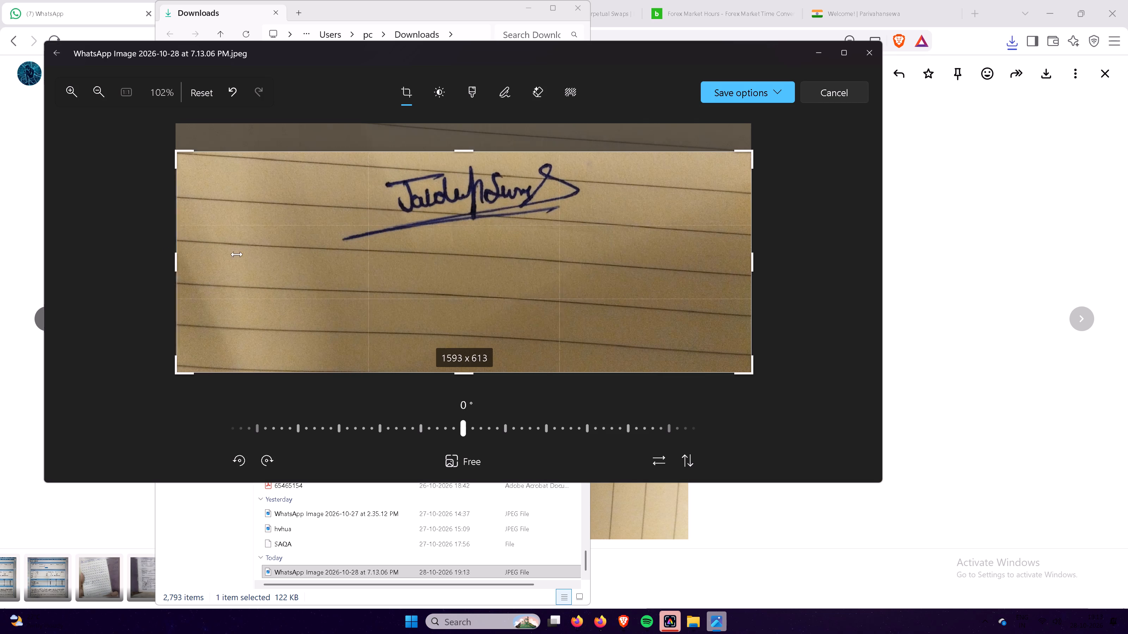
pyautogui.moveTo(237, 254); pyautogui.dragTo(333, 254)
pyautogui.moveTo(683, 270); pyautogui.dragTo(519, 233)
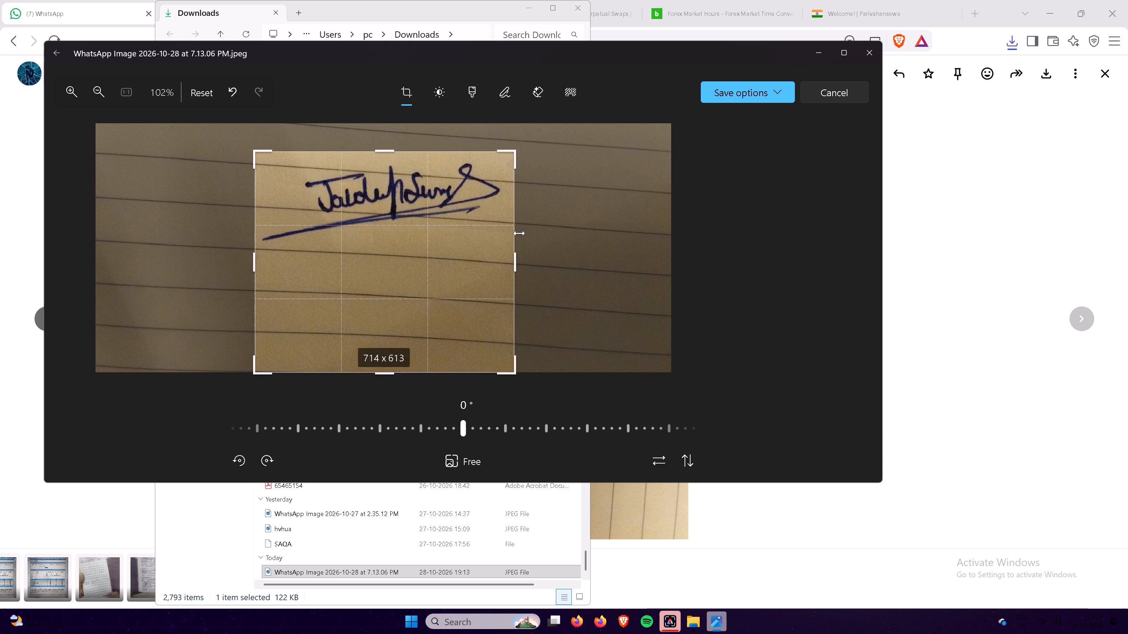
pyautogui.moveTo(519, 233); pyautogui.dragTo(519, 233)
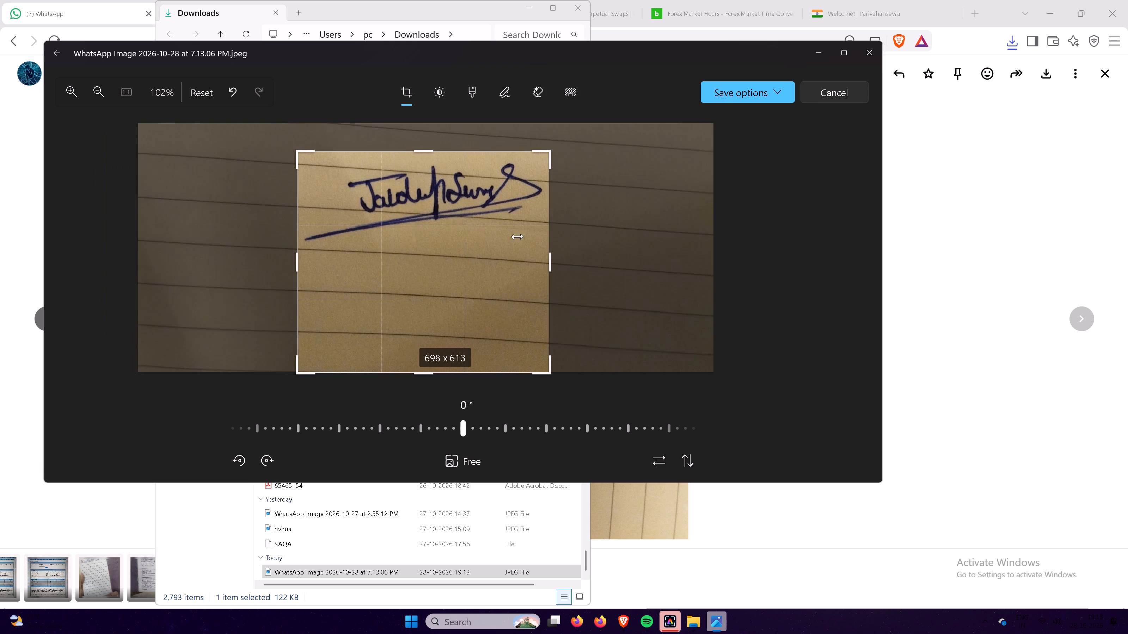
pyautogui.moveTo(476, 377); pyautogui.dragTo(481, 248)
pyautogui.moveTo(479, 231); pyautogui.dragTo(486, 229)
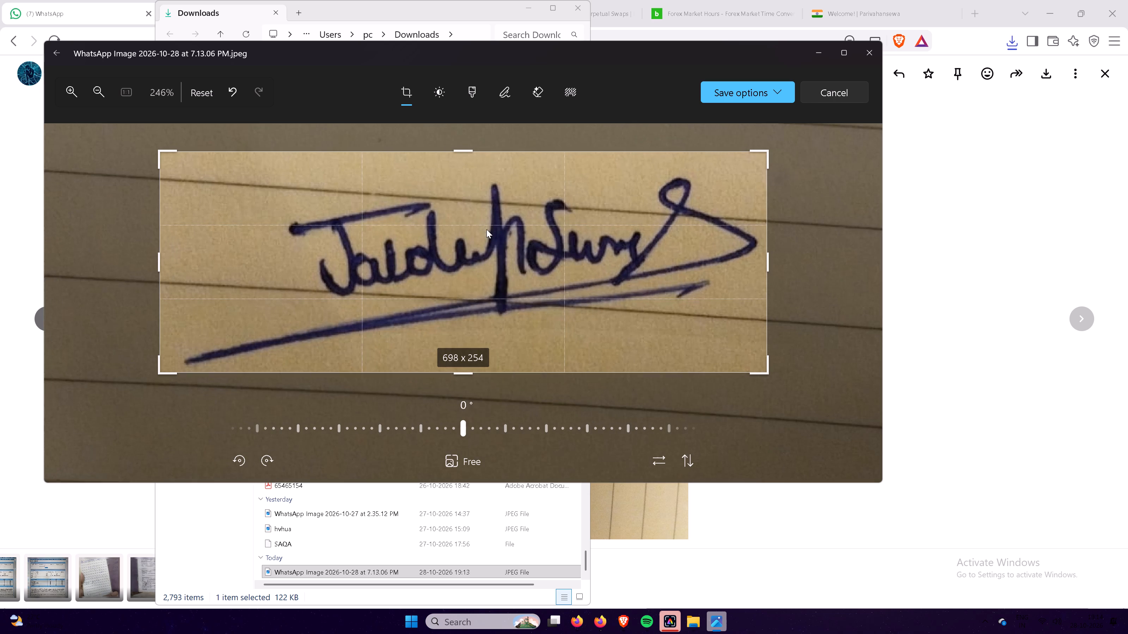
# Reposition the signature within the 698 x 254 crop frame and save the cropped photo.
pyautogui.moveTo(486, 229); pyautogui.dragTo(483, 222)
pyautogui.click(749, 97)
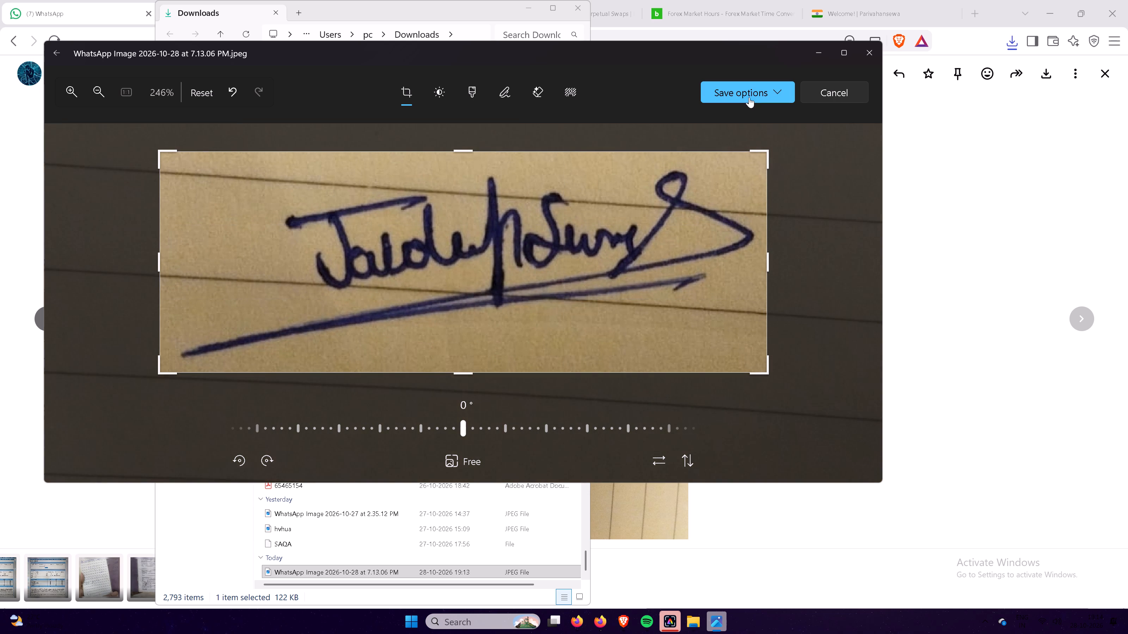
pyautogui.click(740, 138)
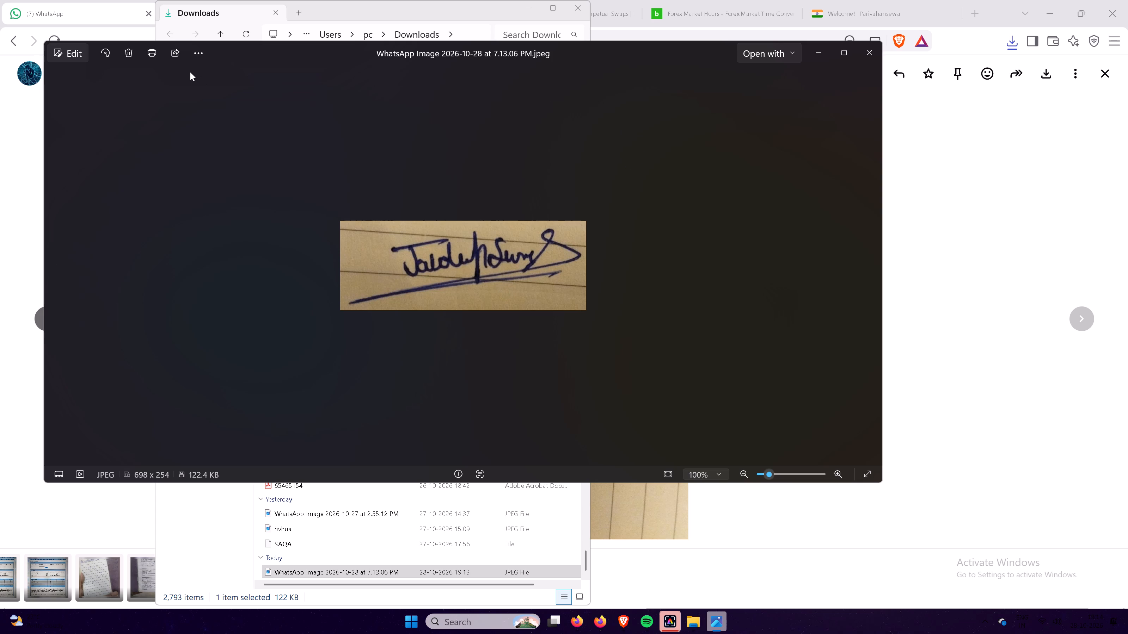
# Open the resize settings for the cropped signature and set the JPG quality to 77%, aiming for a smaller file.
pyautogui.click(200, 57)
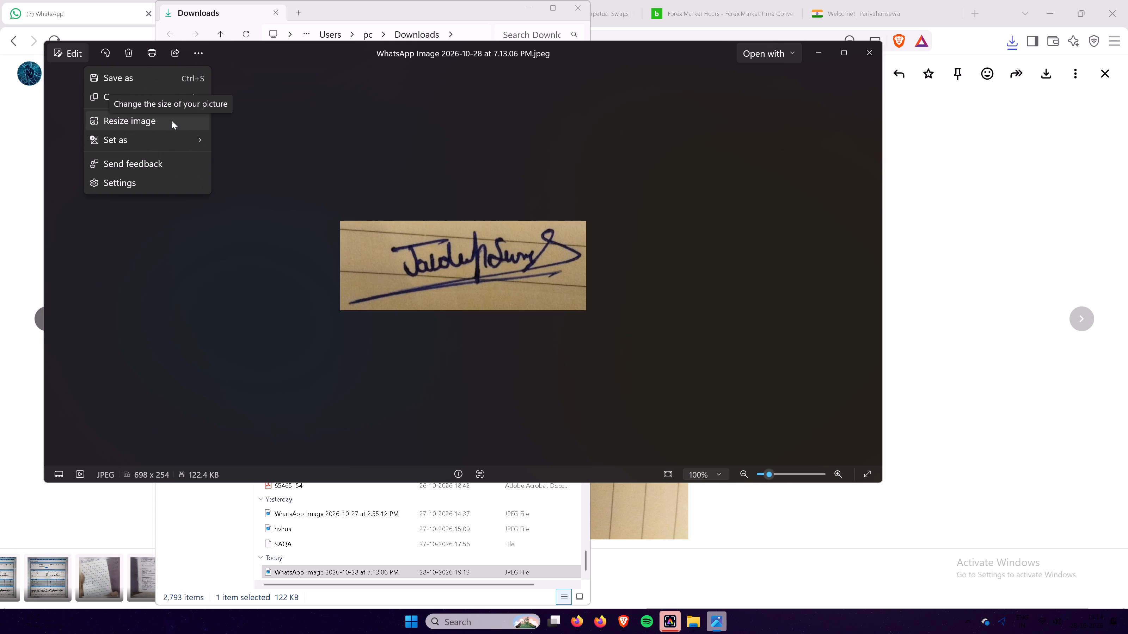
pyautogui.click(172, 120)
pyautogui.click(441, 266)
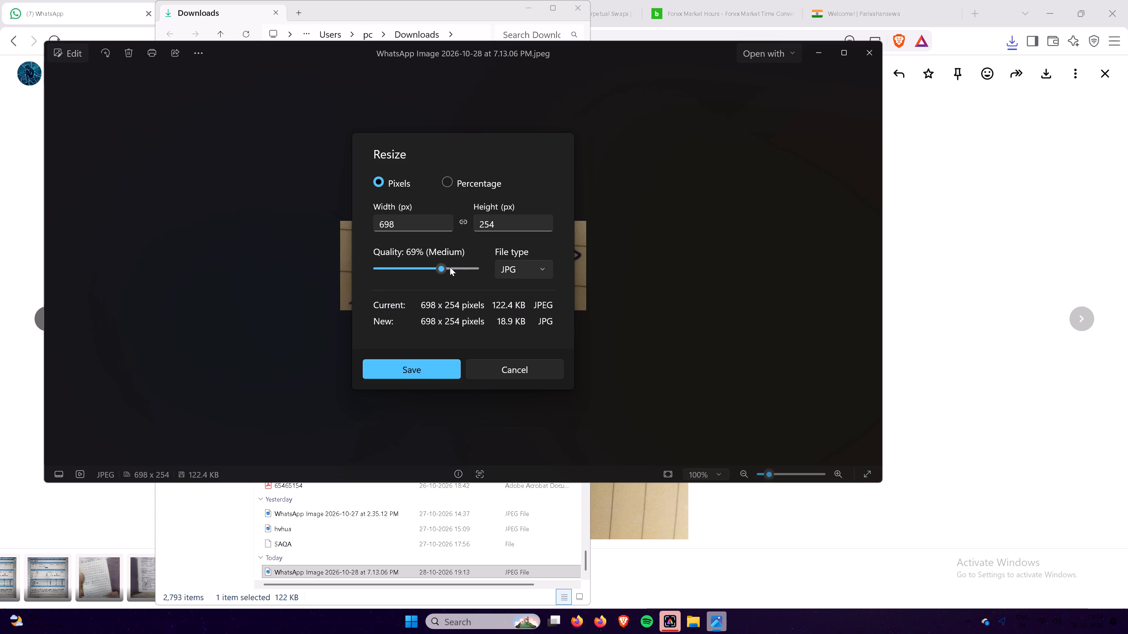
pyautogui.click(450, 267)
# Save the compressed signature image in the Downloads folder as a JPG named SIGS.
pyautogui.click(436, 377)
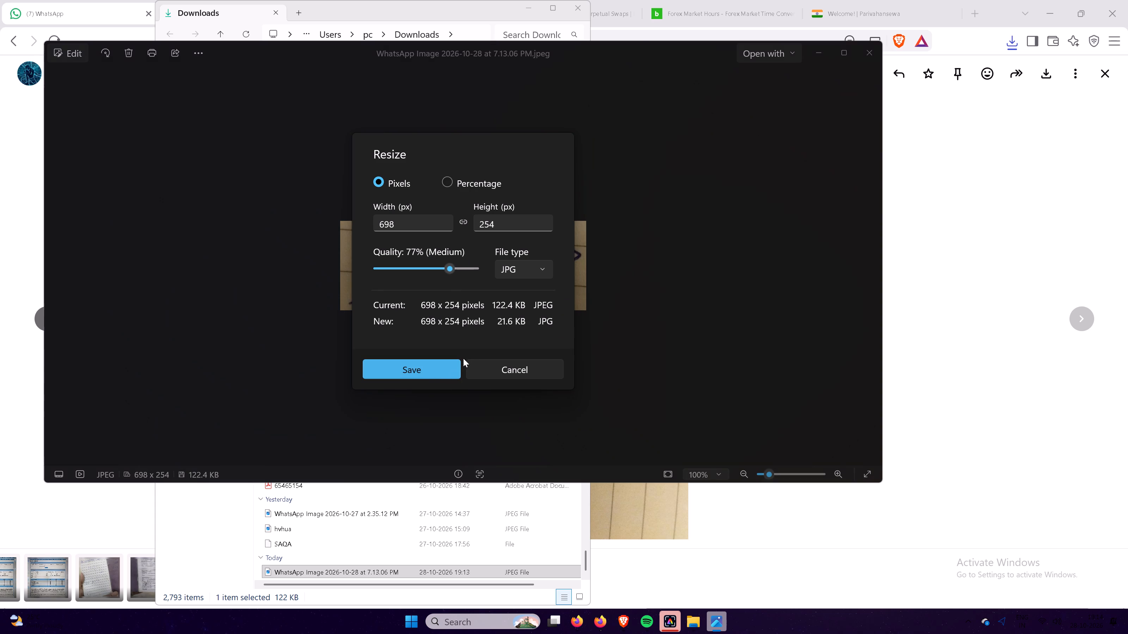
pyautogui.click(97, 195)
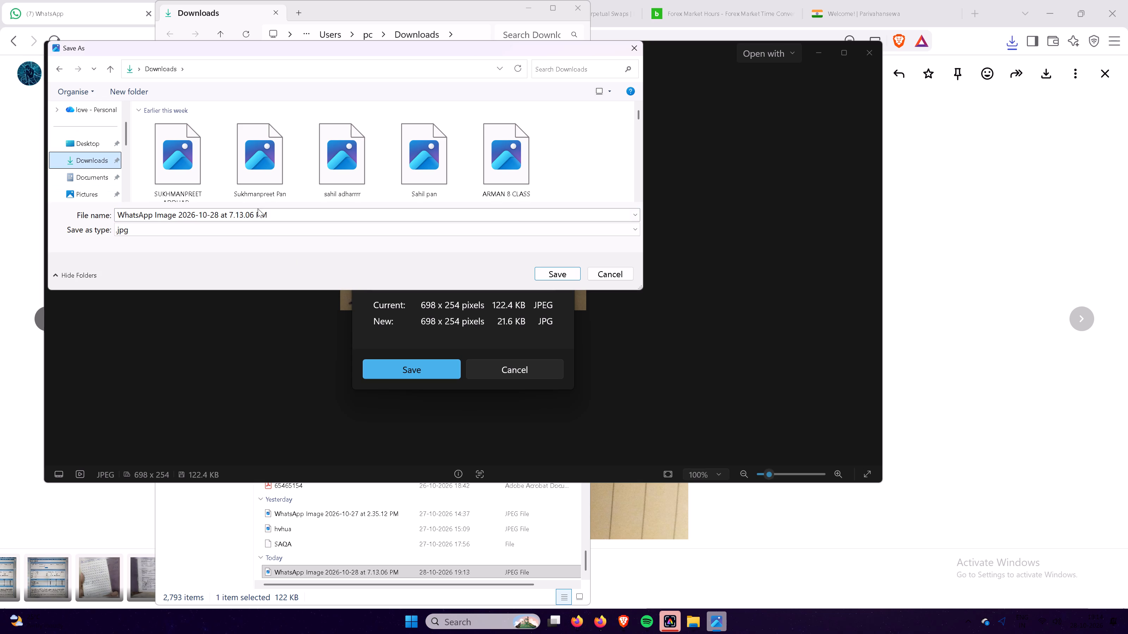
pyautogui.click(294, 216)
pyautogui.press('BackSpace')
pyautogui.press('BackSpace')
pyautogui.press('BackSpace')
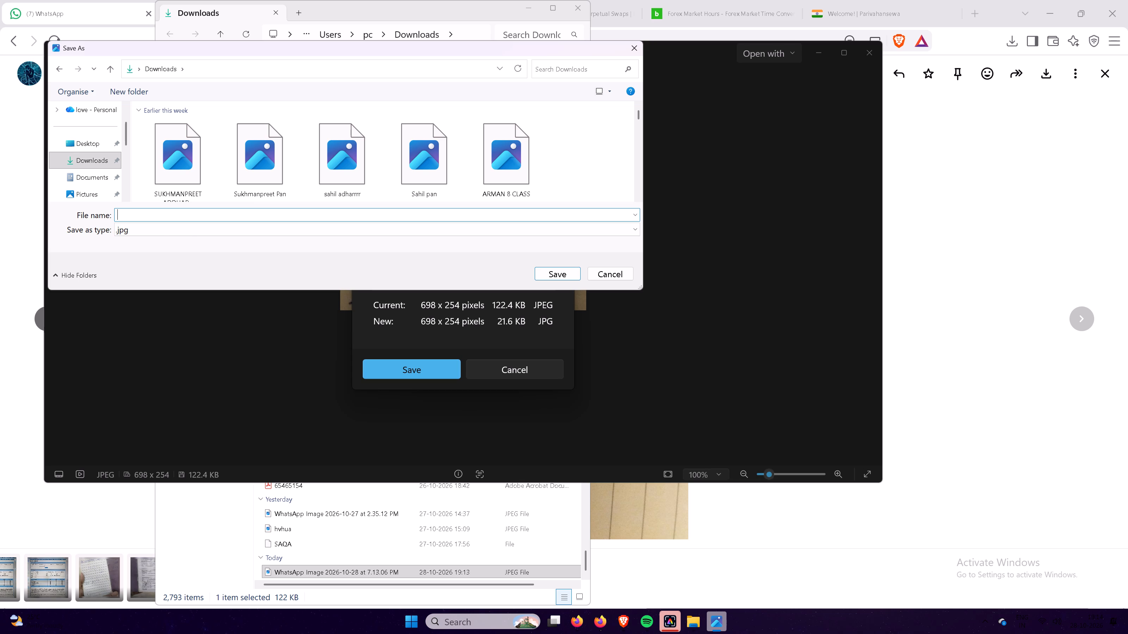
pyautogui.write('SIG')
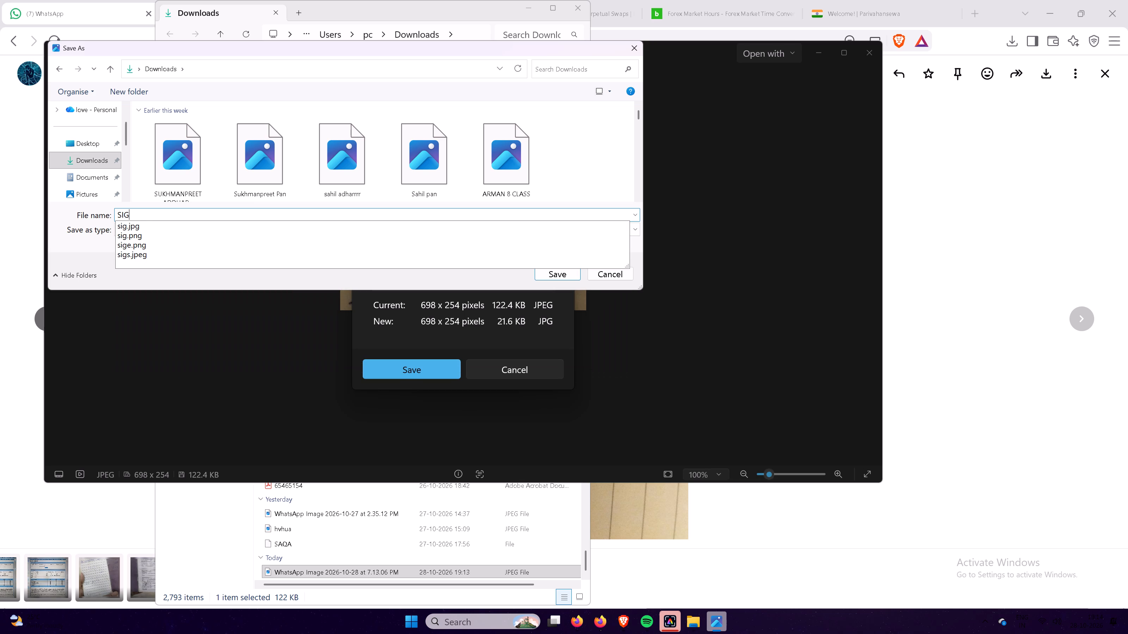
pyautogui.press('s')
pyautogui.press('s')
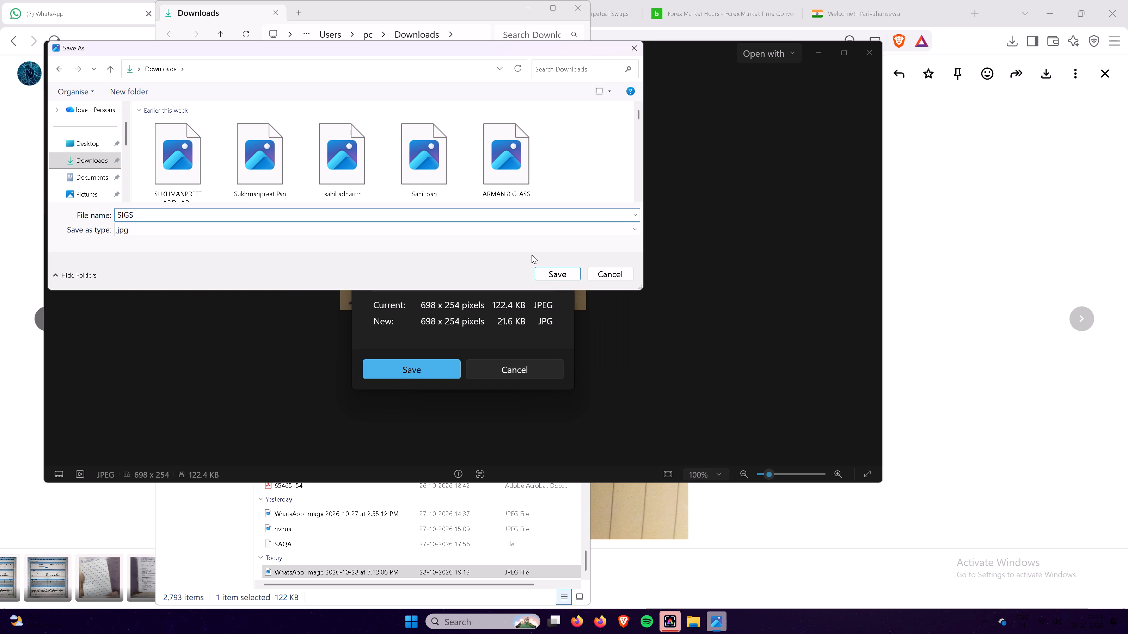
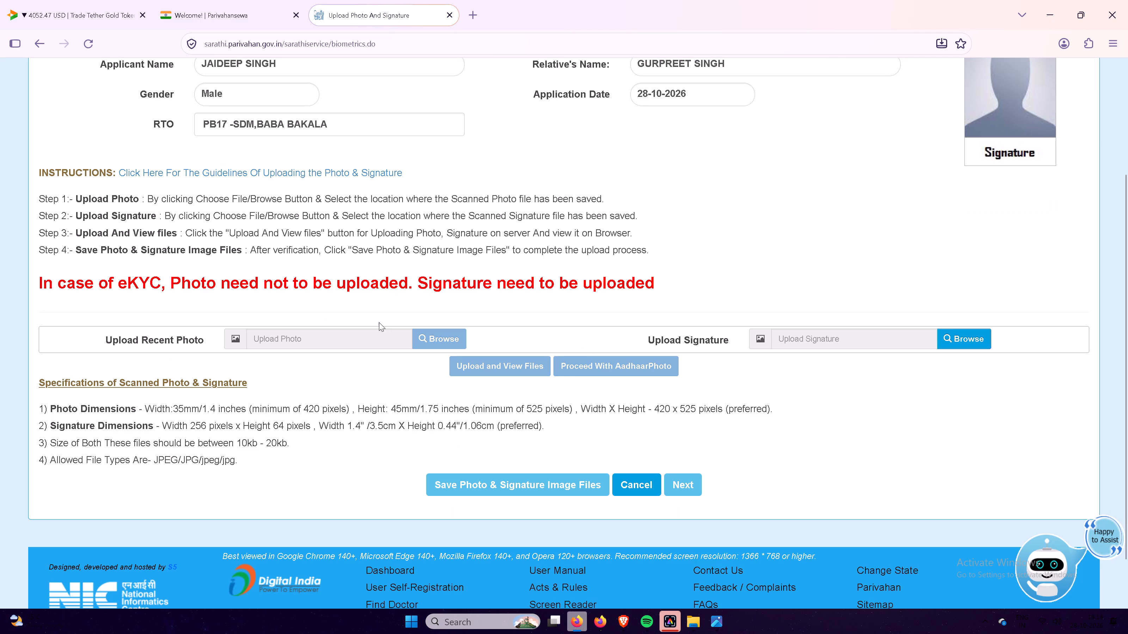
# Choose the SIGSS image from the Downloads folder as the signature file for upload.
pyautogui.click(964, 341)
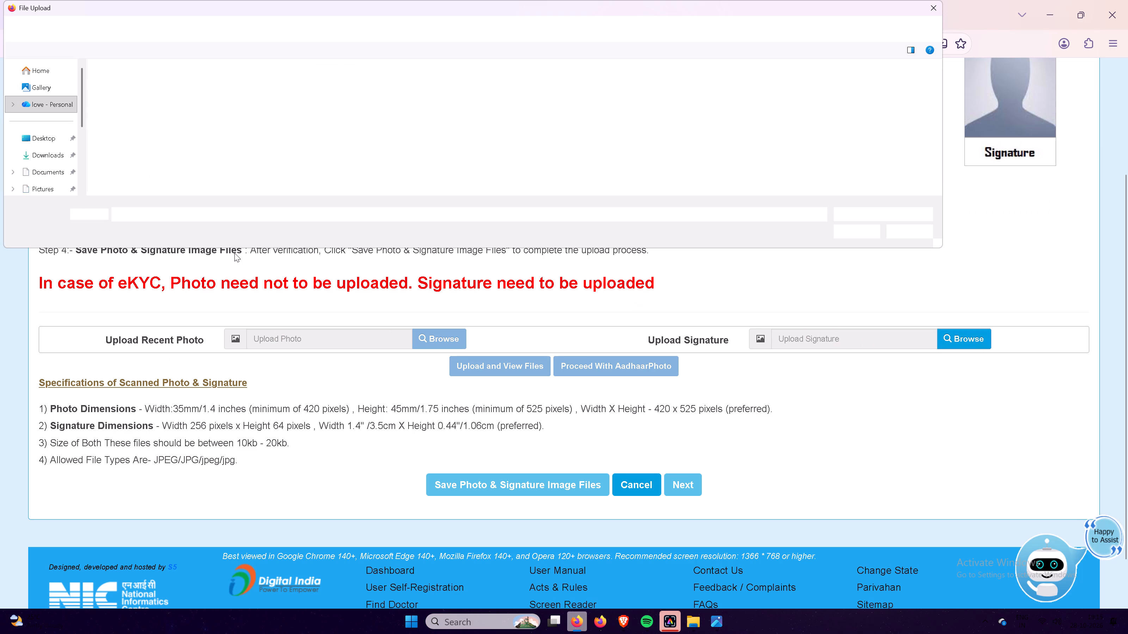
pyautogui.click(45, 161)
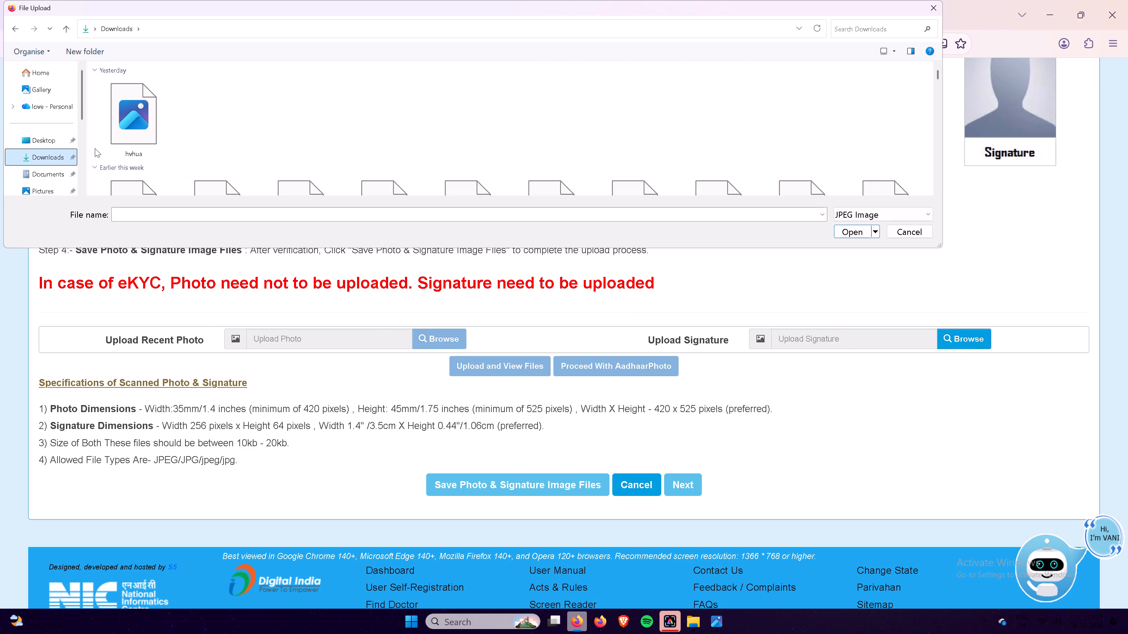
pyautogui.click(126, 120)
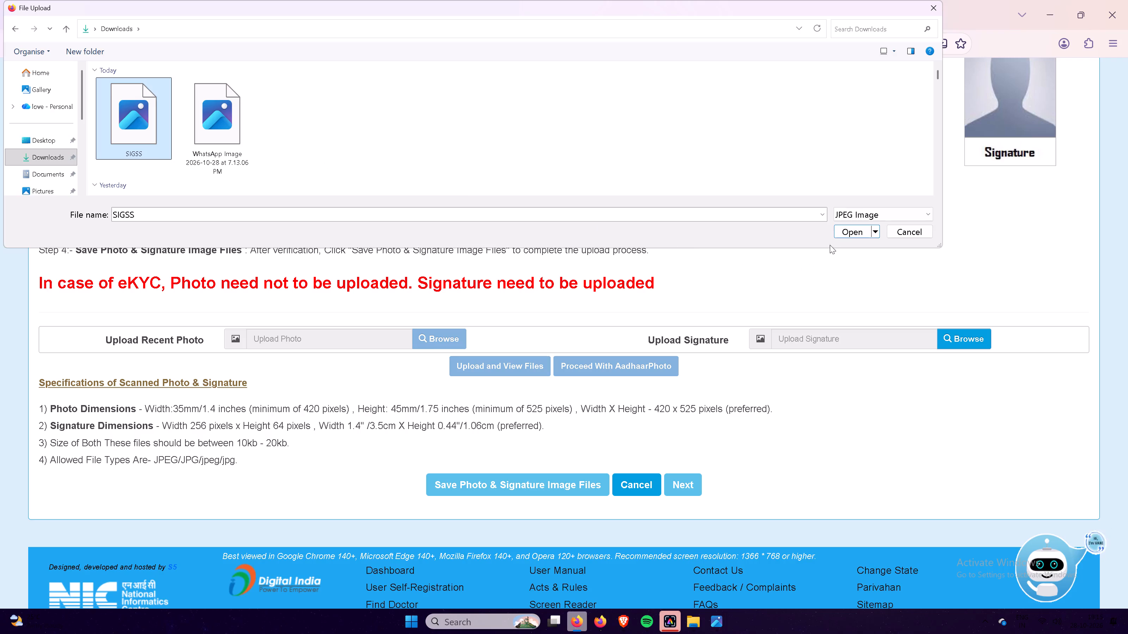
pyautogui.click(841, 235)
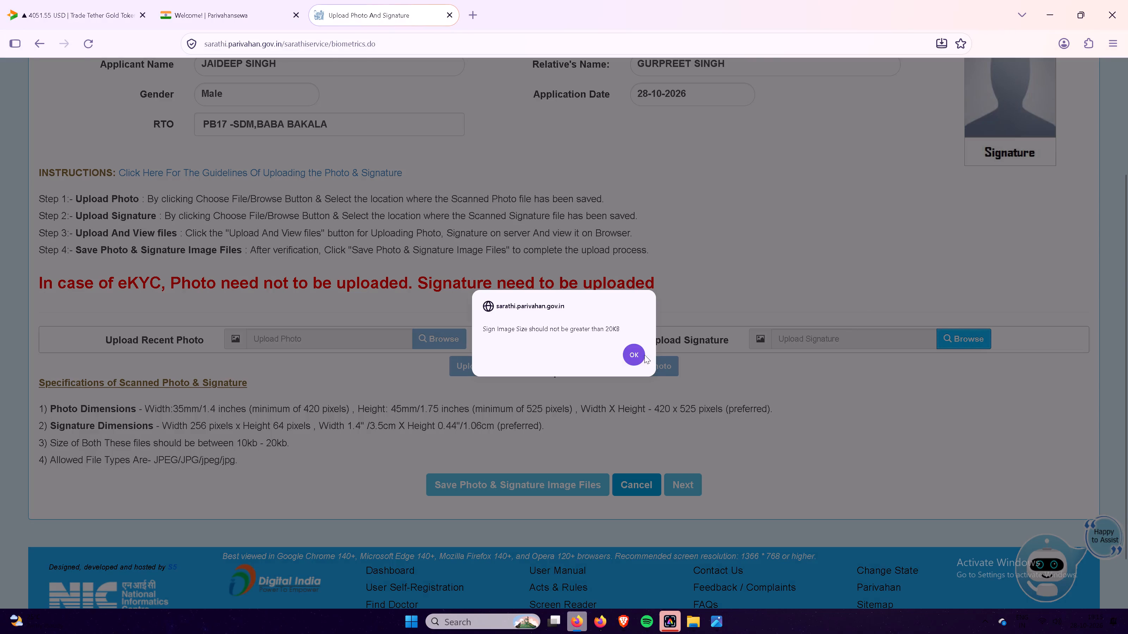
# Switch to File Explorer and open the recently saved SIGSS signature image for viewing in Photos.
pyautogui.click(644, 355)
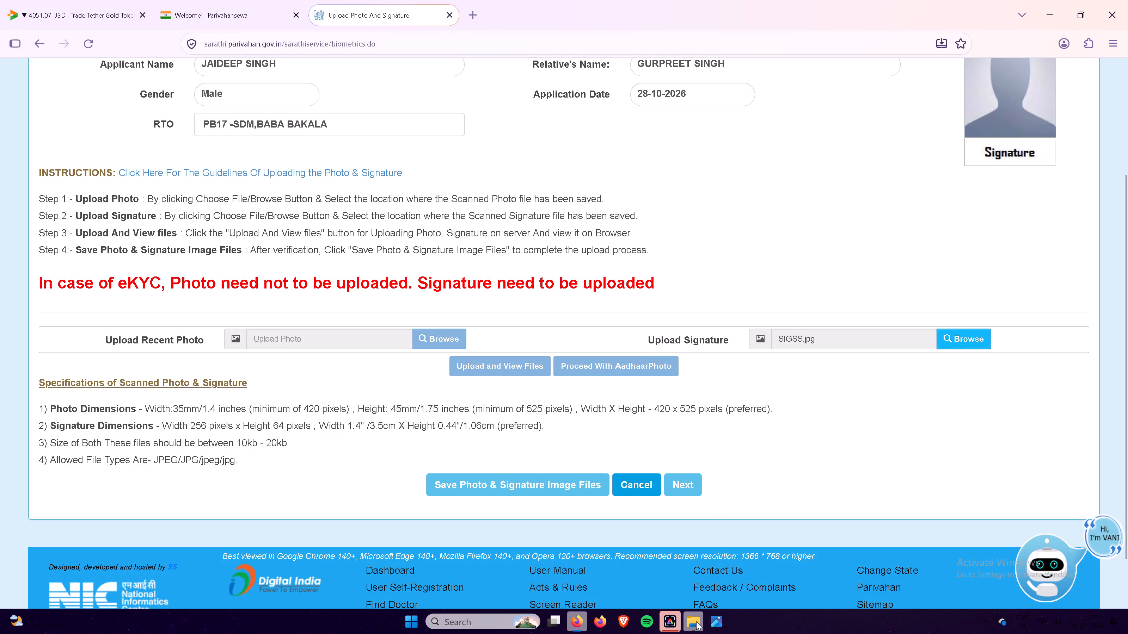
pyautogui.click(697, 558)
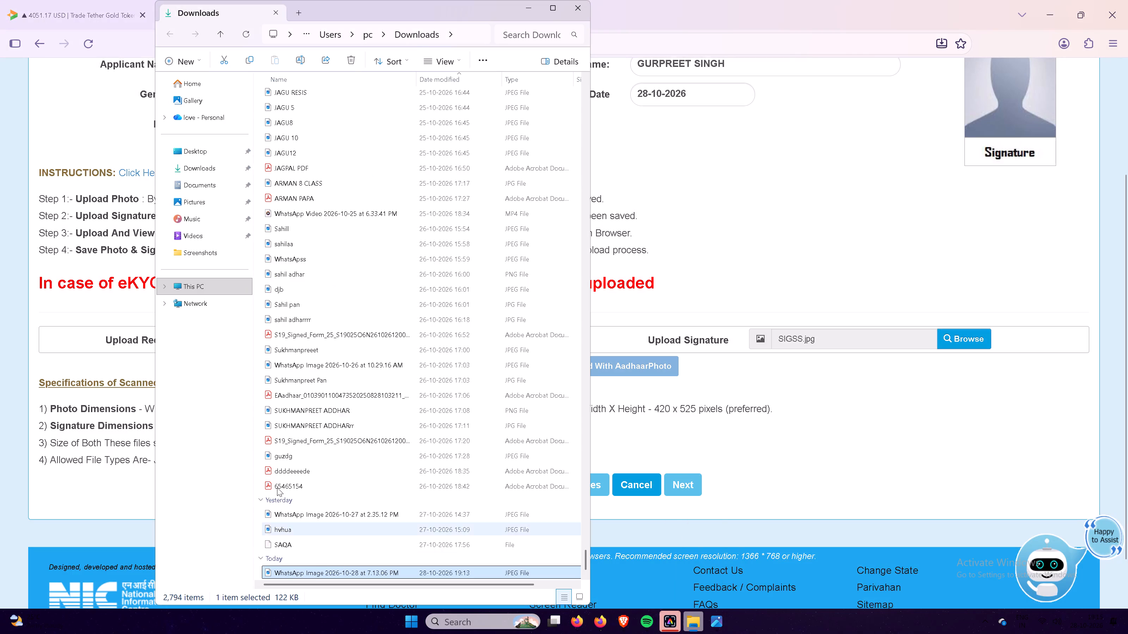
pyautogui.click(203, 168)
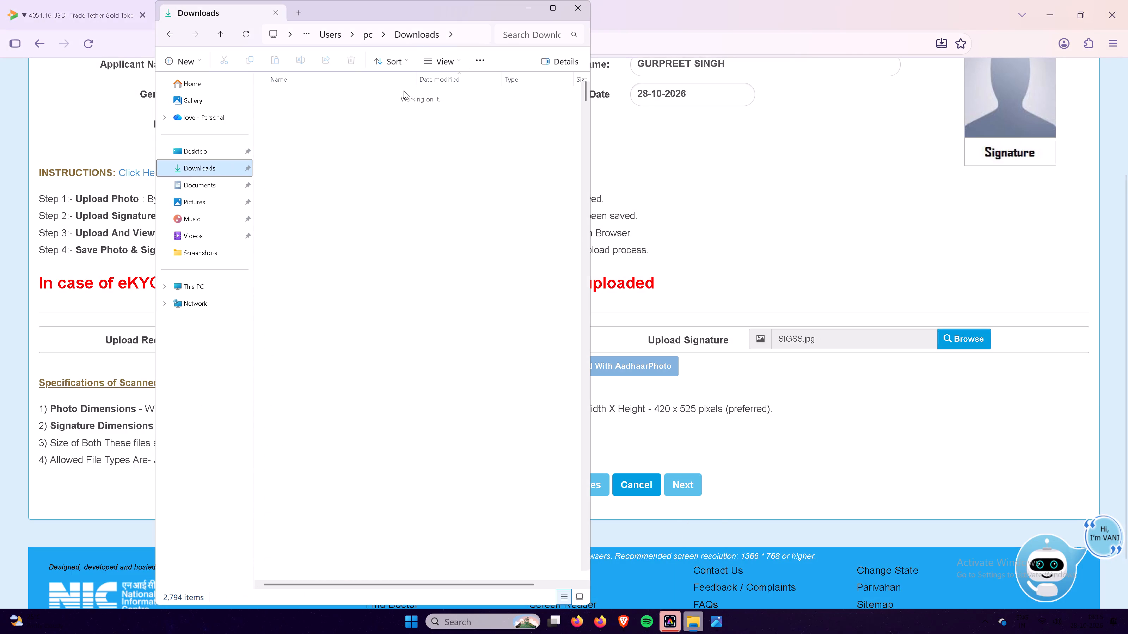
pyautogui.scroll(3, 392, 142)
pyautogui.click(197, 86)
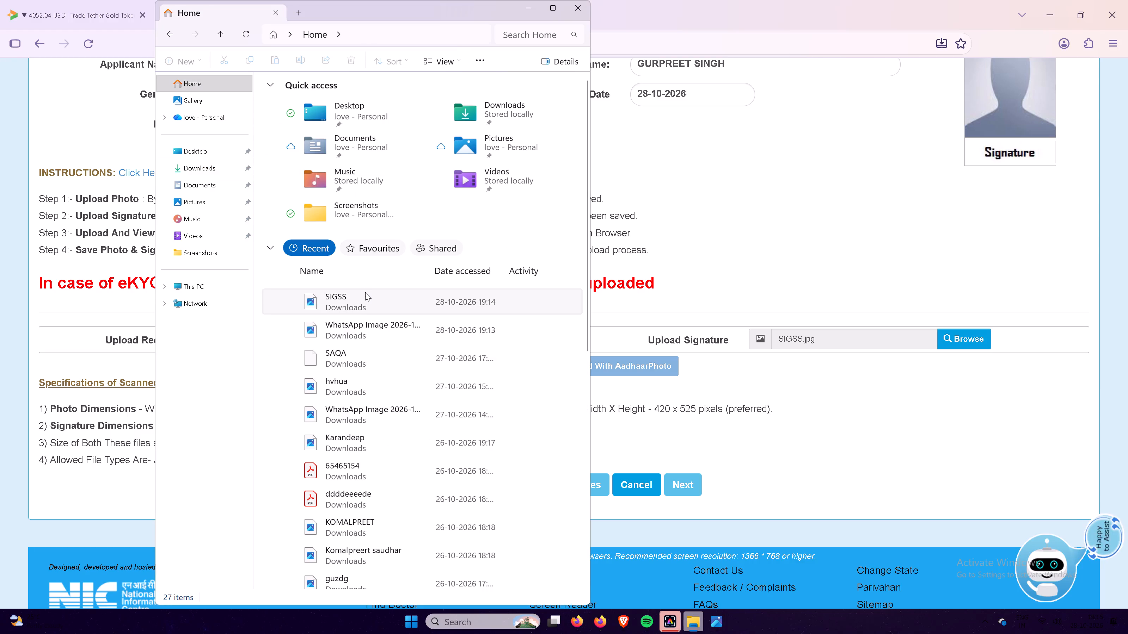
pyautogui.doubleClick(368, 308)
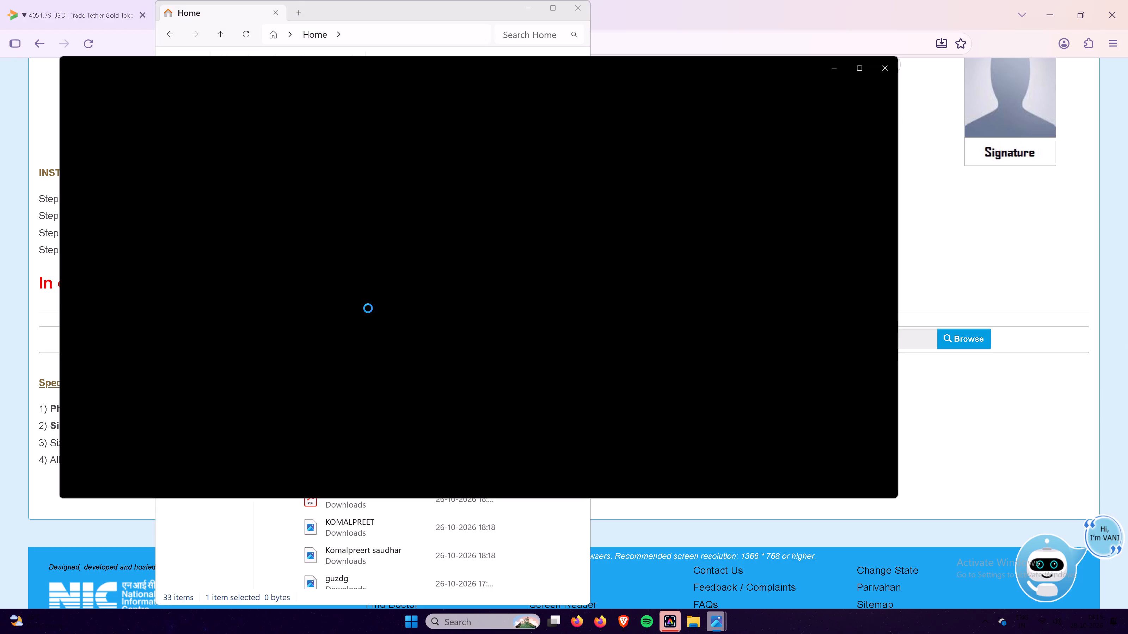
# Lower the signature image's JPG quality for a 698 x 254 pixel file of about 13 KB and start saving the resized image.
pyautogui.click(215, 73)
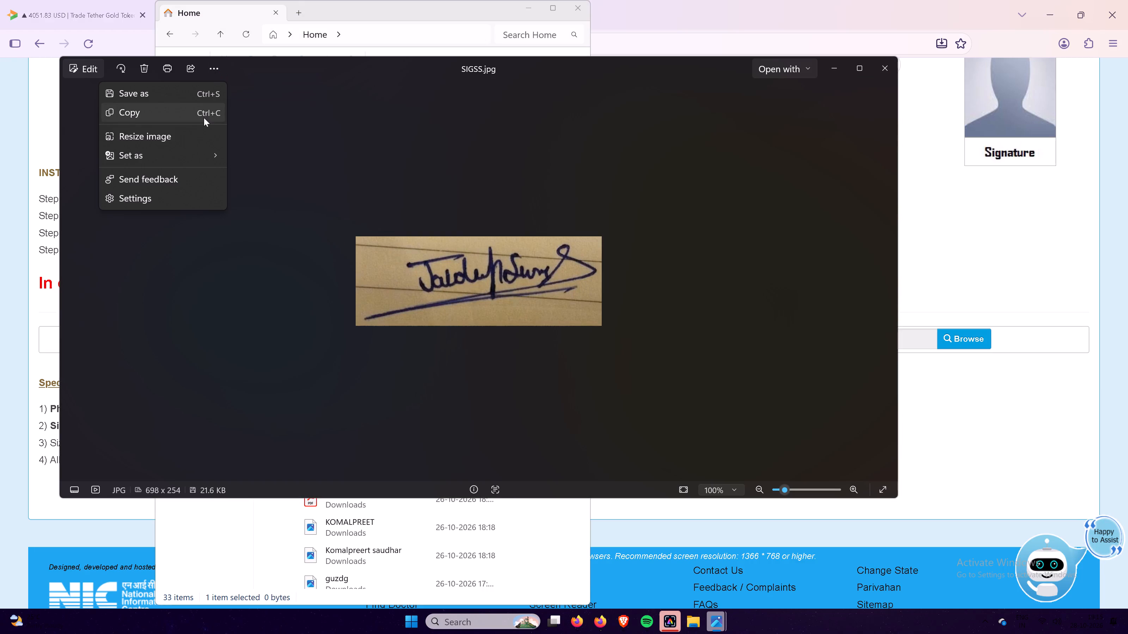
pyautogui.click(195, 133)
pyautogui.click(447, 282)
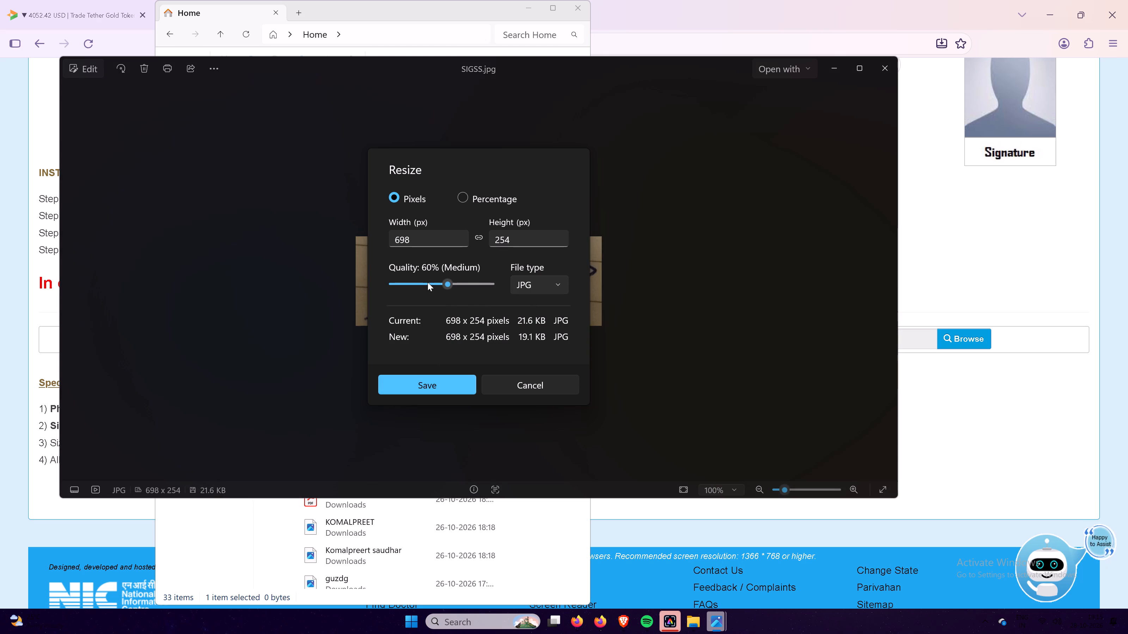
pyautogui.click(432, 282)
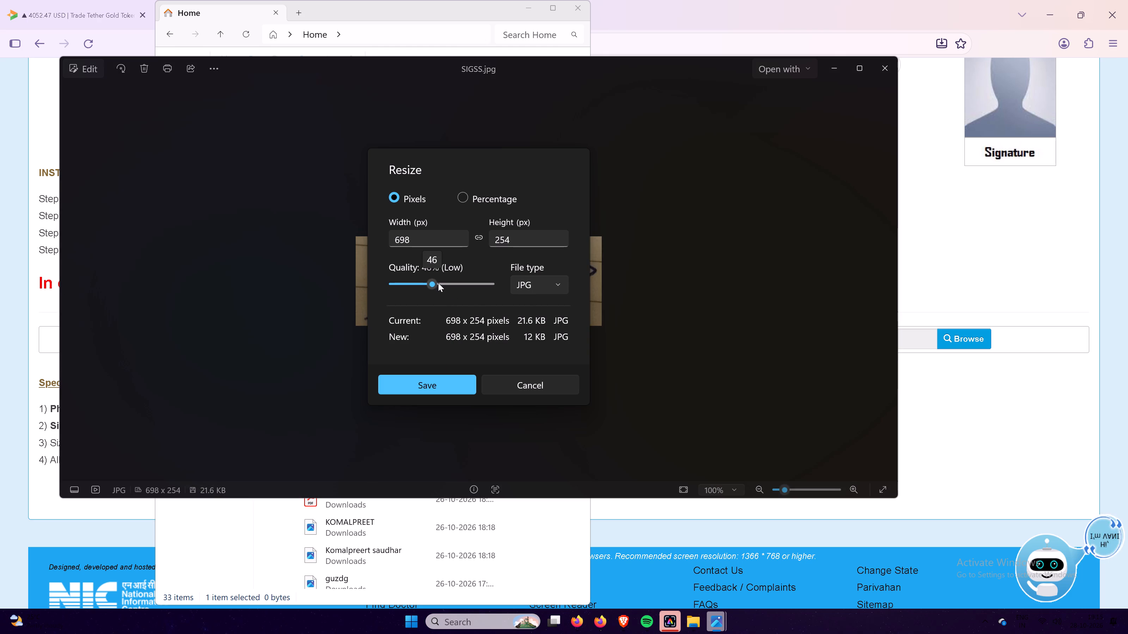
pyautogui.click(438, 282)
pyautogui.click(447, 392)
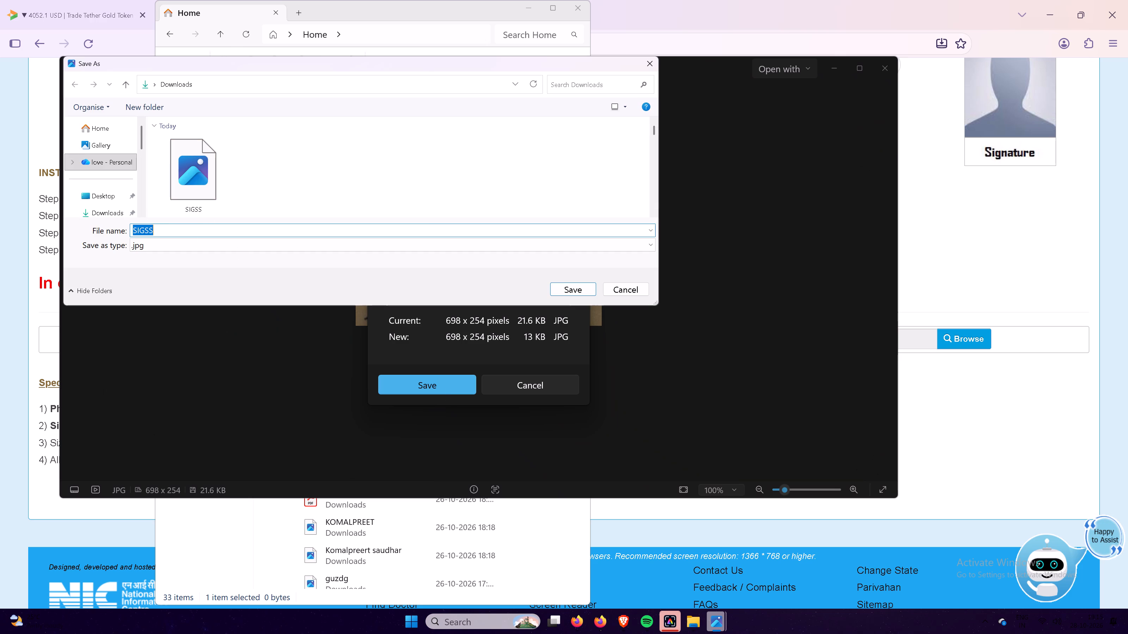
# Save the resized signature image in the Downloads folder as a JPG named SIGNATURE.
pyautogui.click(110, 211)
pyautogui.click(186, 231)
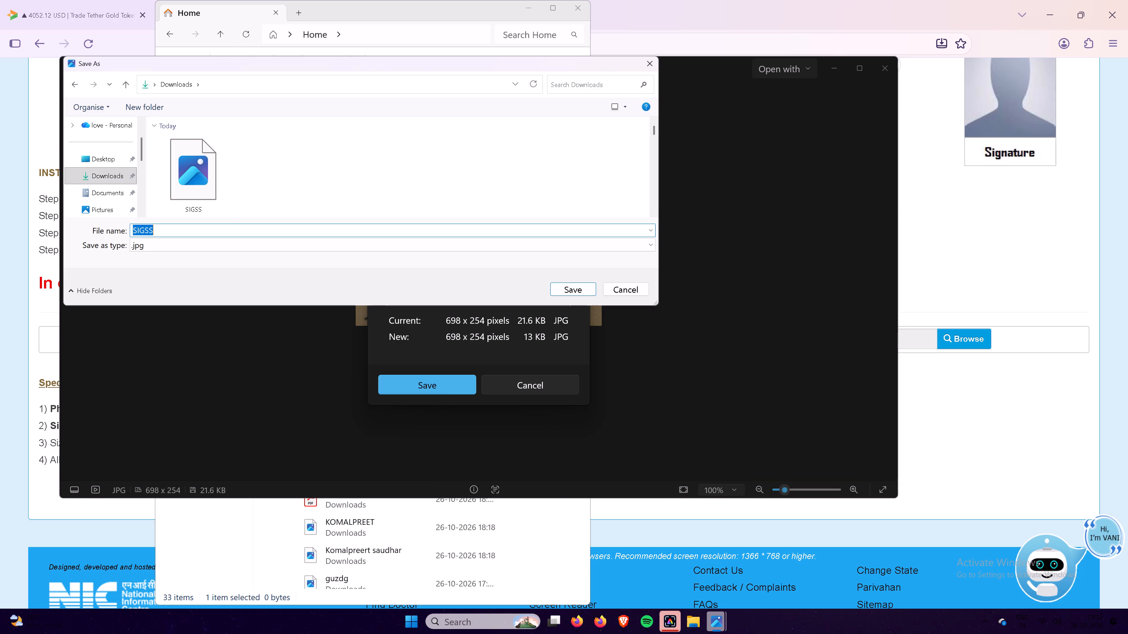
pyautogui.press('BackSpace')
pyautogui.press('BackSpace')
pyautogui.press('BackSpace')
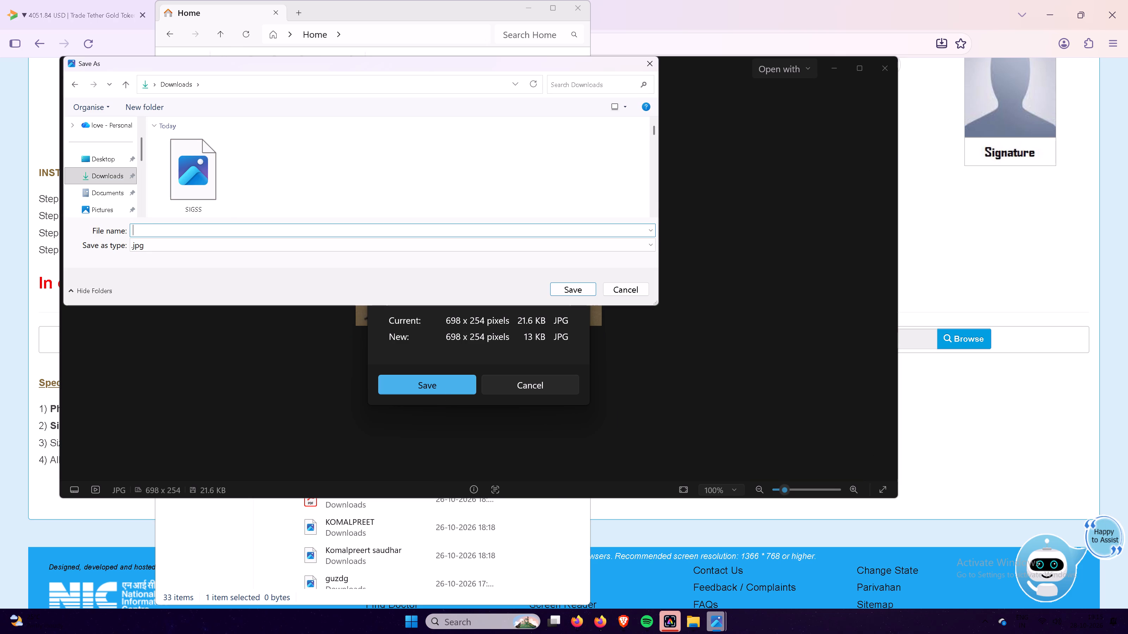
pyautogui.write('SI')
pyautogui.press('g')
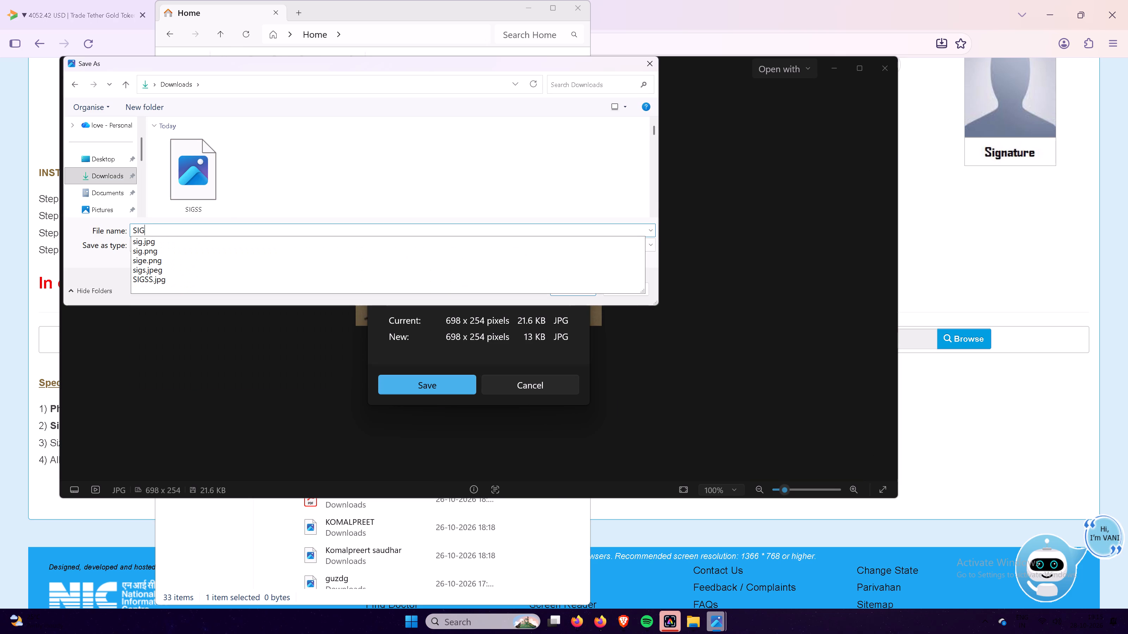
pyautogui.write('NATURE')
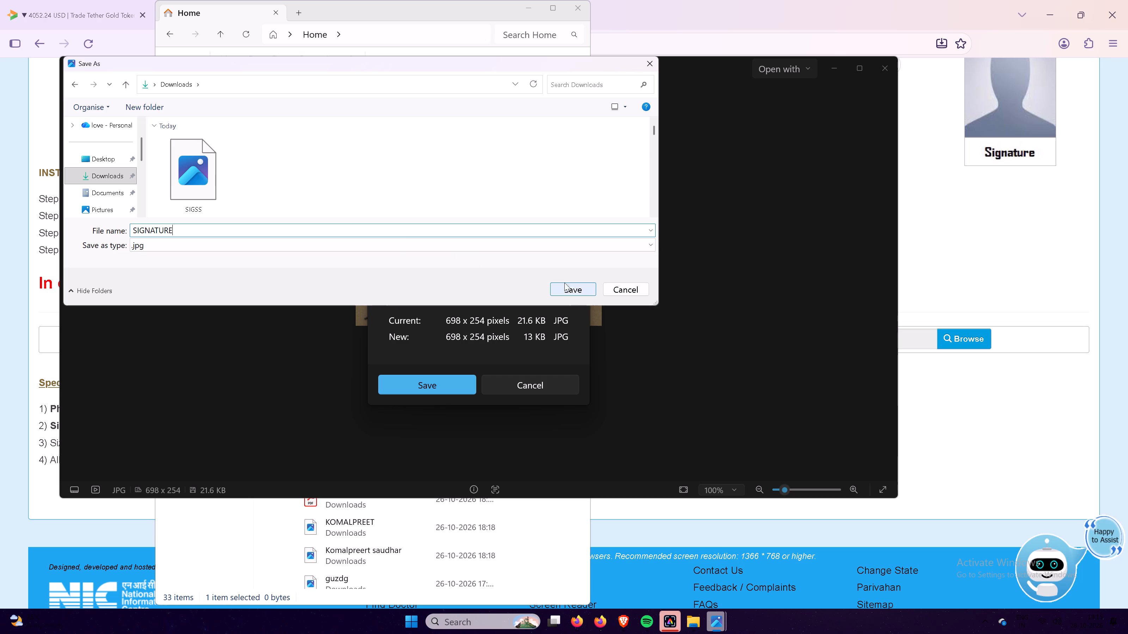
# Save the resized signature image in the Downloads folder as a JPG named SIGNATURE.
pyautogui.click(574, 287)
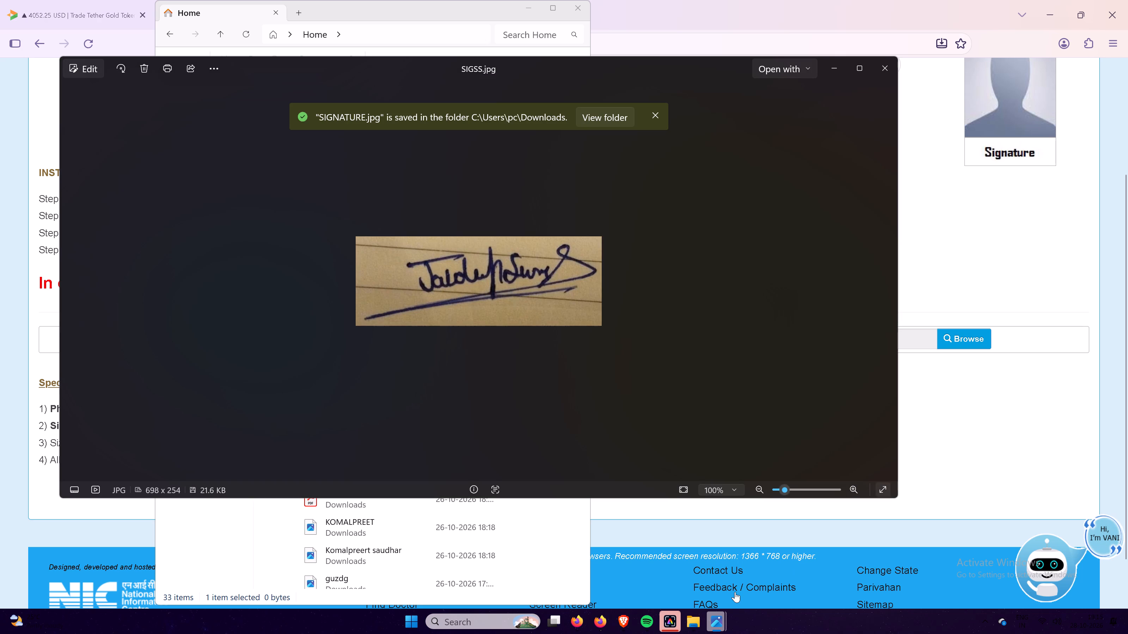
# Switch to Firefox and choose the SIGNATURE image from the Downloads folder as the signature file for upload.
pyautogui.click(569, 577)
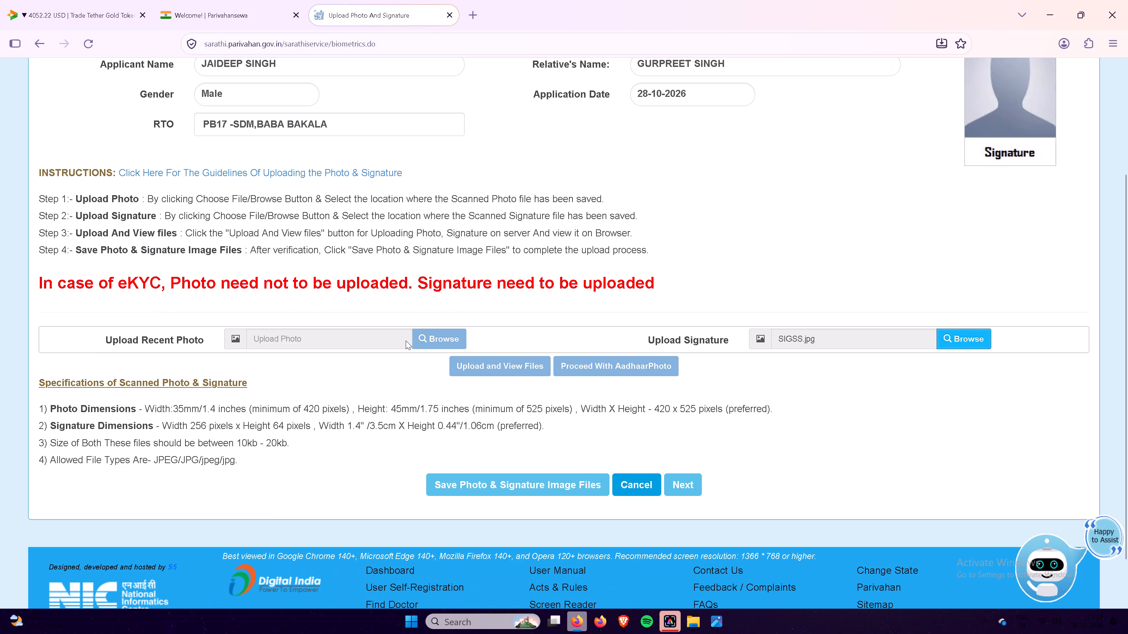
pyautogui.click(956, 342)
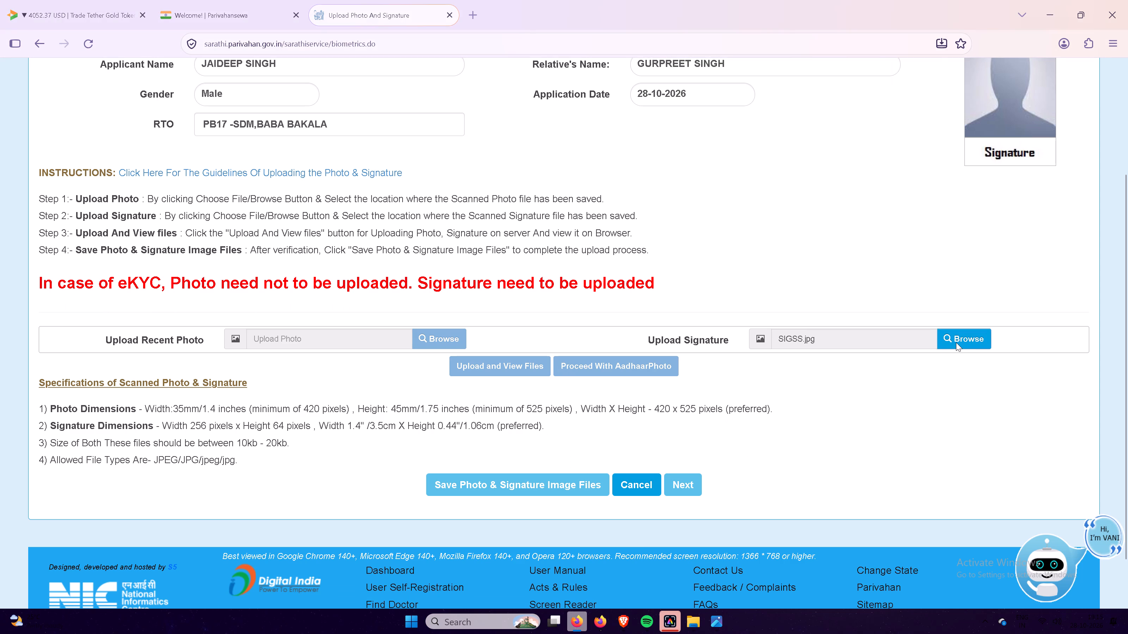
pyautogui.click(120, 120)
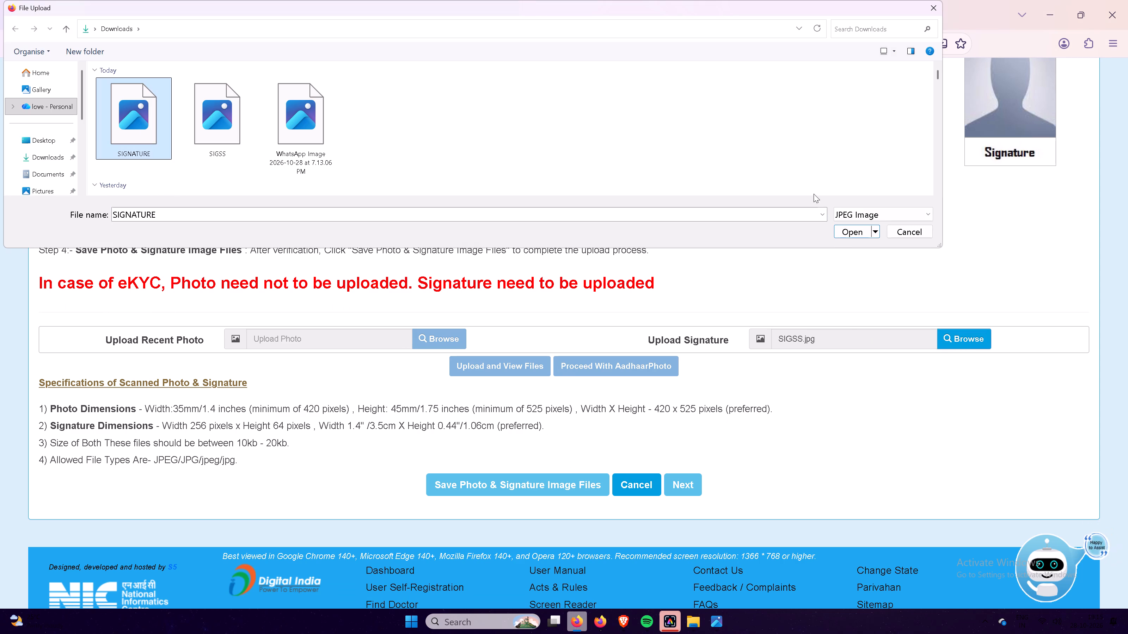
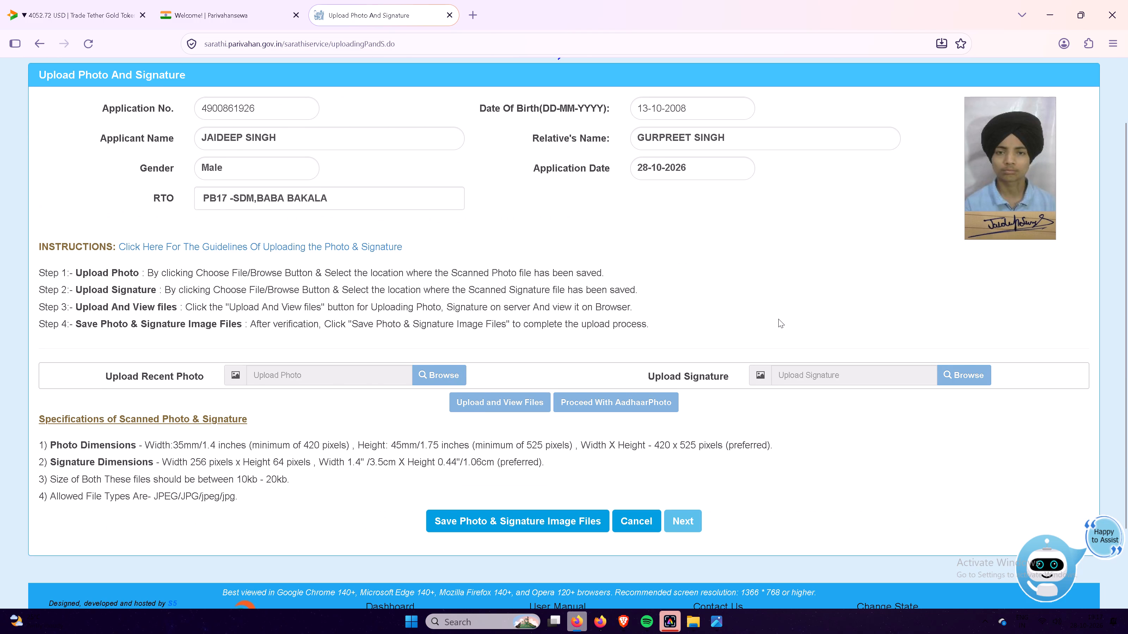
# Save the uploaded photo and signature image files to the application and continue to the application status page.
pyautogui.scroll(-2, 432, 402)
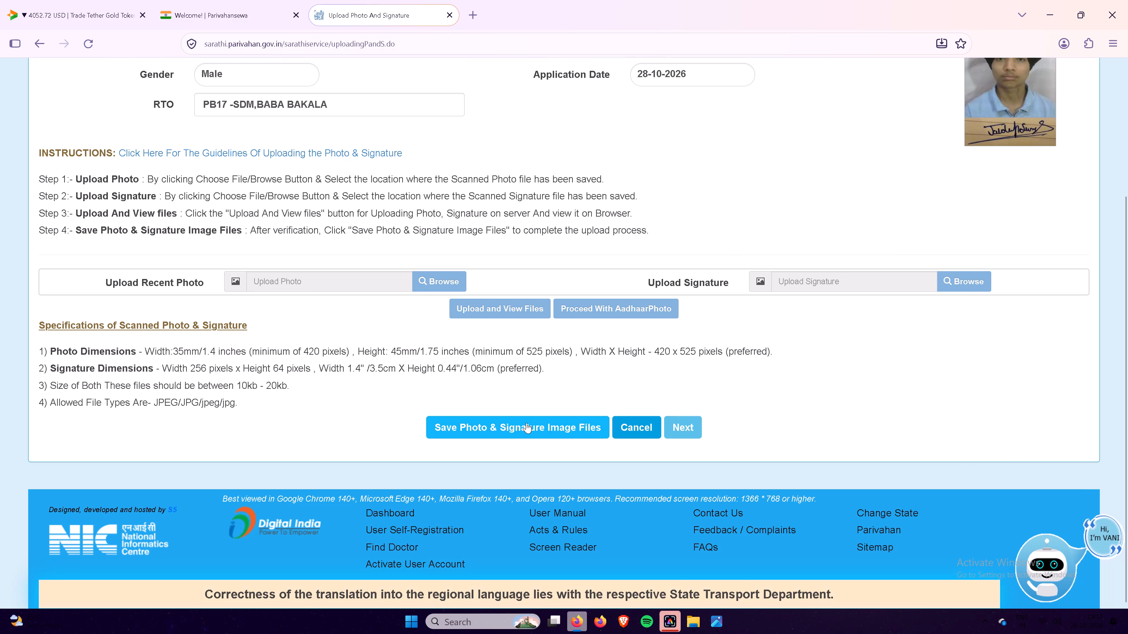
pyautogui.click(526, 423)
pyautogui.click(594, 374)
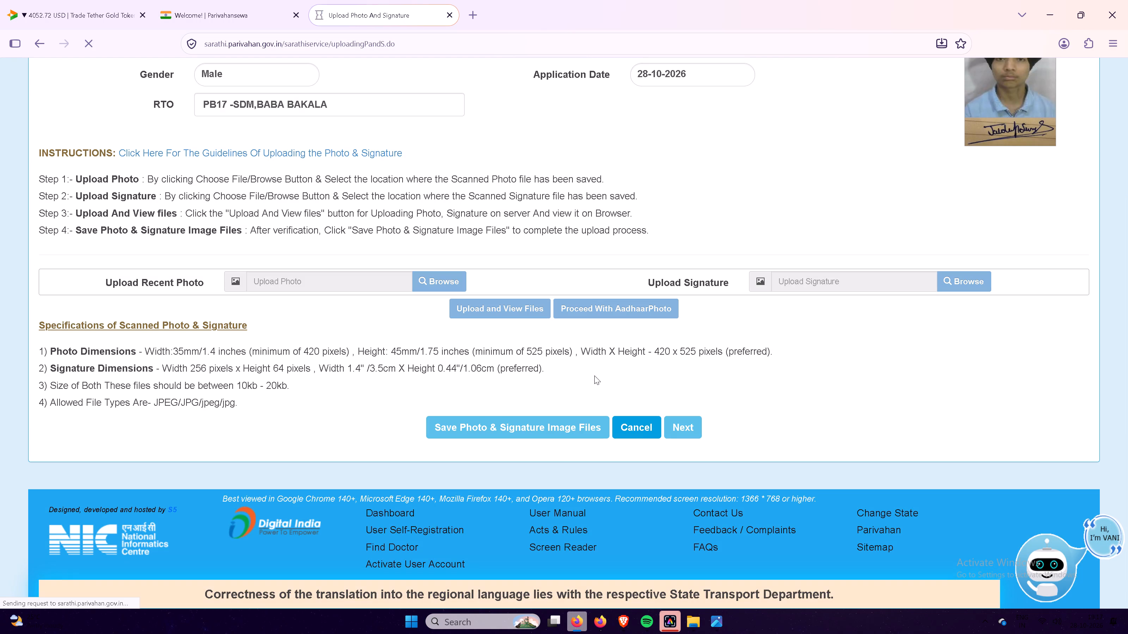
pyautogui.scroll(-2, 675, 336)
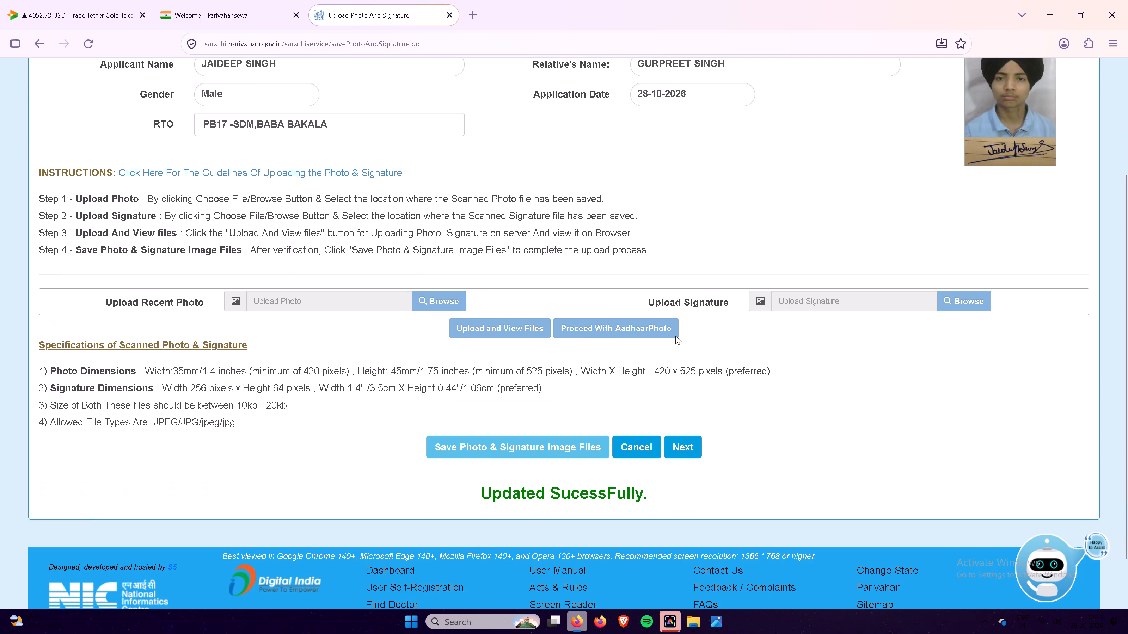
pyautogui.click(692, 450)
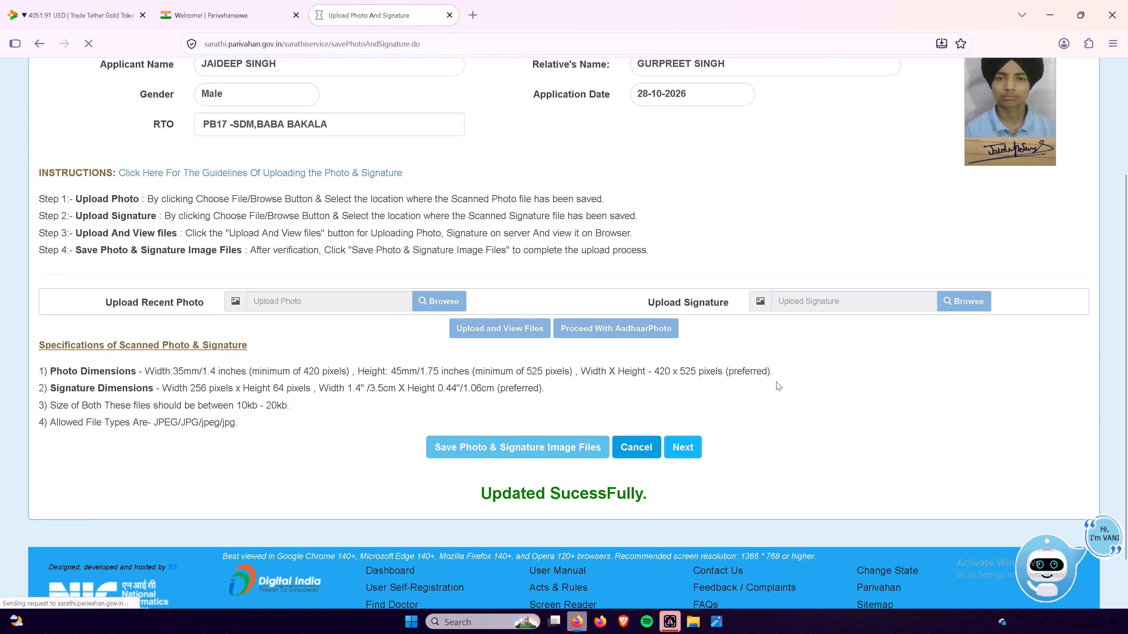
# Proceed to the Fee Payment stage of the learner's licence application.
pyautogui.scroll(-3, 609, 347)
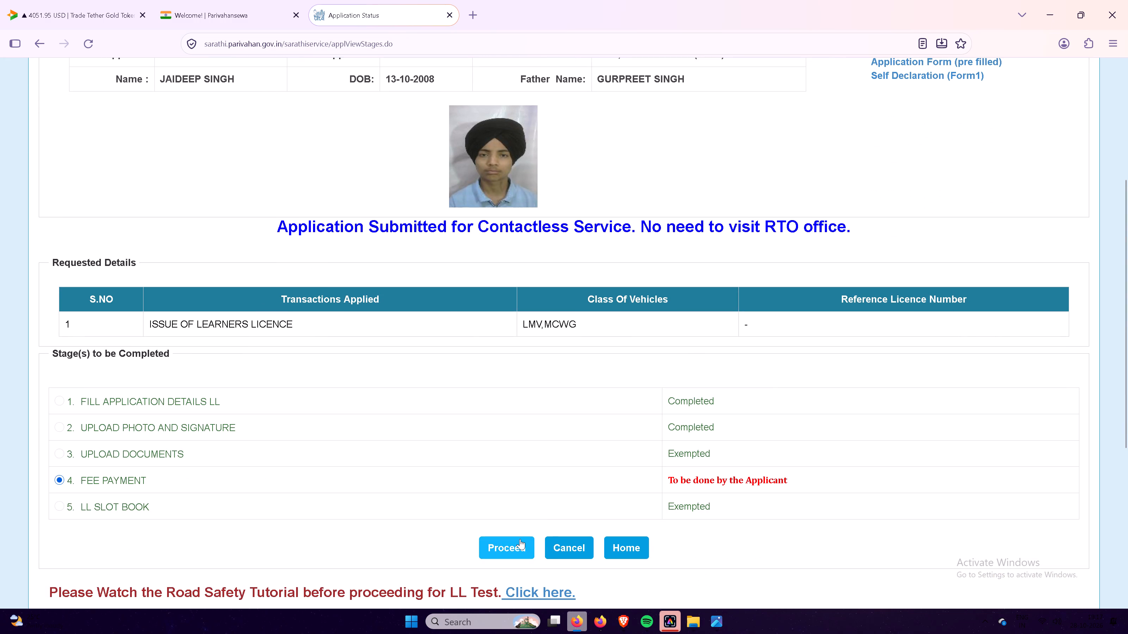
pyautogui.scroll(-1, 555, 469)
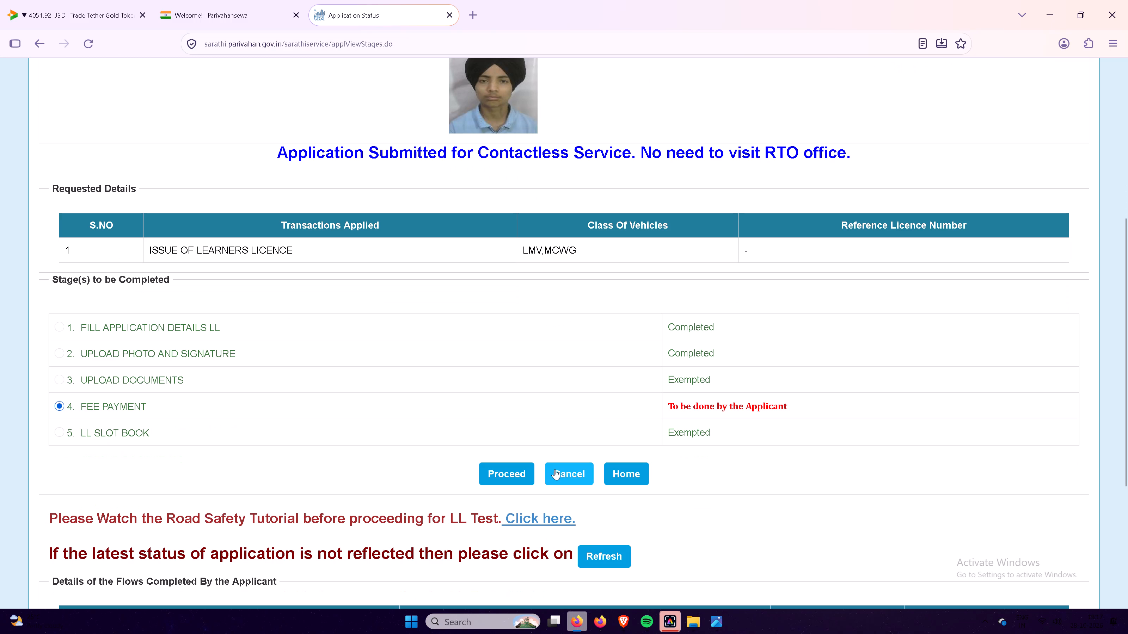
pyautogui.click(493, 475)
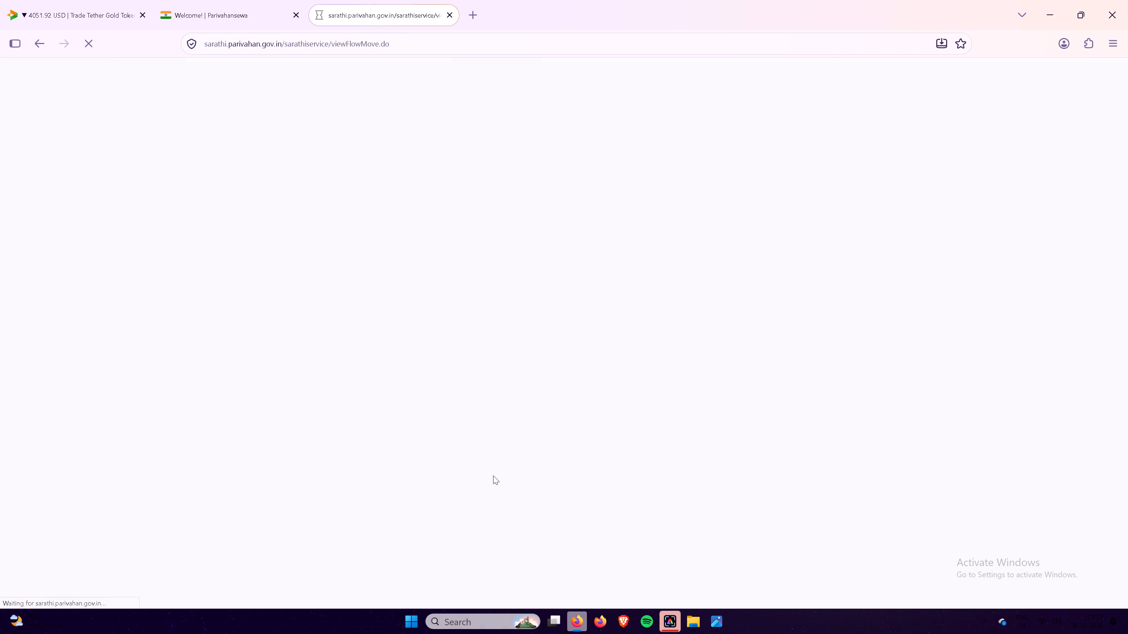
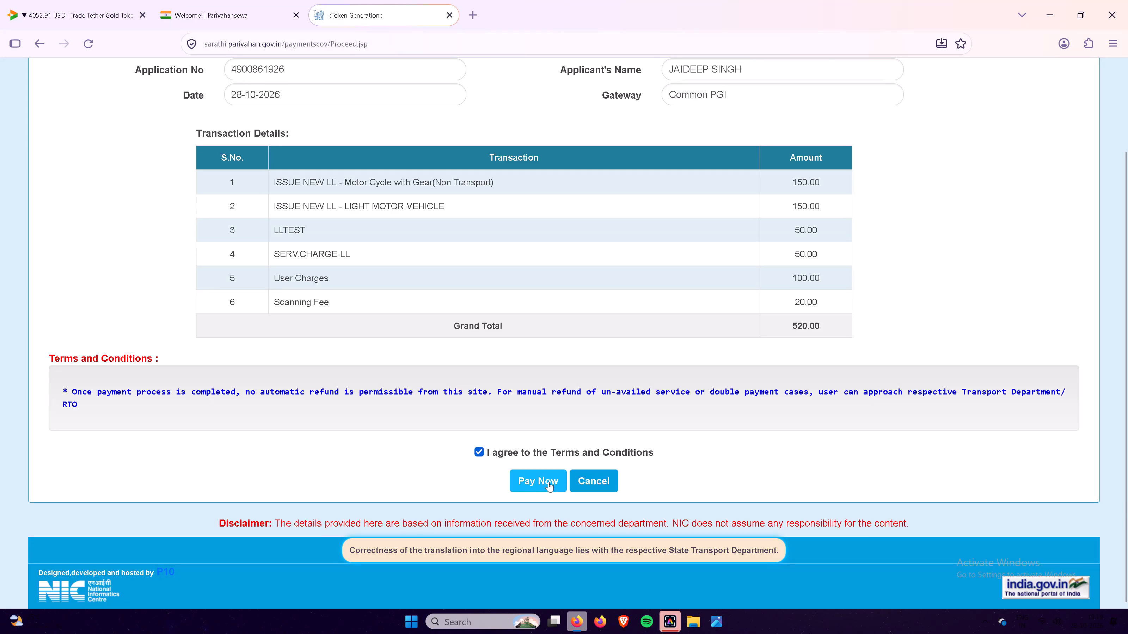
# Start the fee payment and submit it through the IFMS payment gateway with the terms and conditions accepted.
pyautogui.click(548, 481)
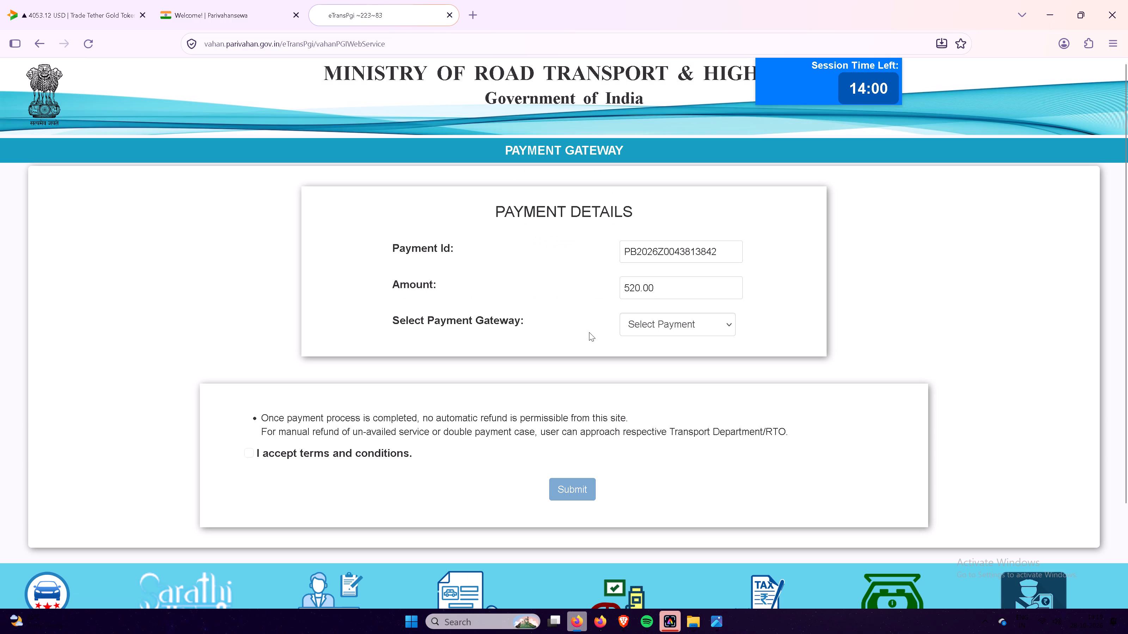
pyautogui.click(657, 322)
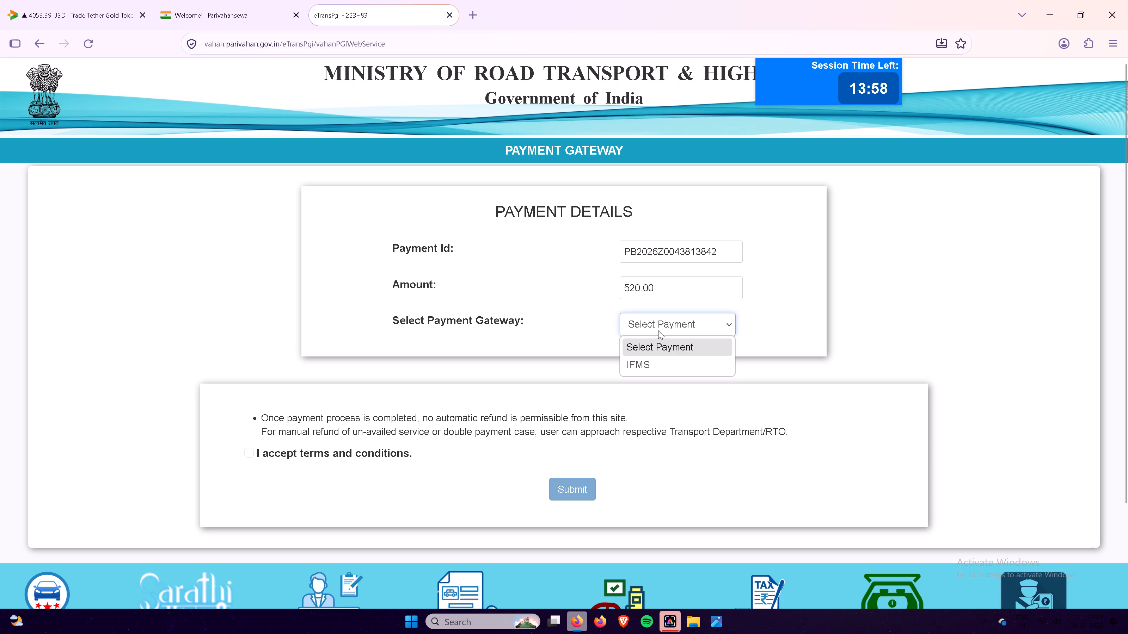
pyautogui.click(658, 354)
pyautogui.click(661, 327)
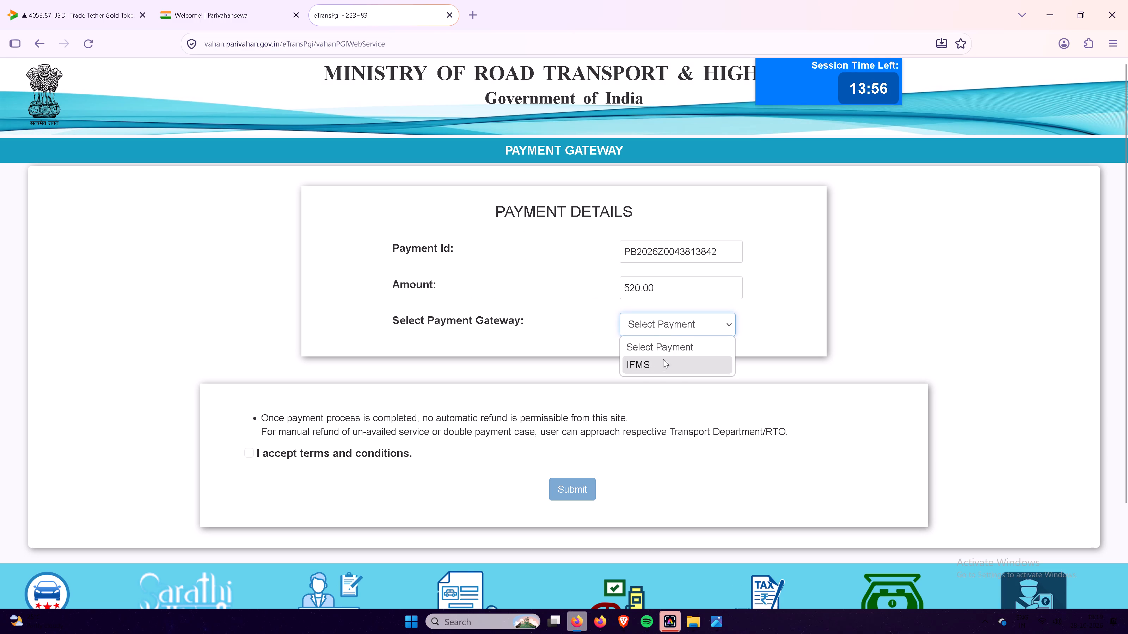
pyautogui.click(663, 363)
pyautogui.click(250, 454)
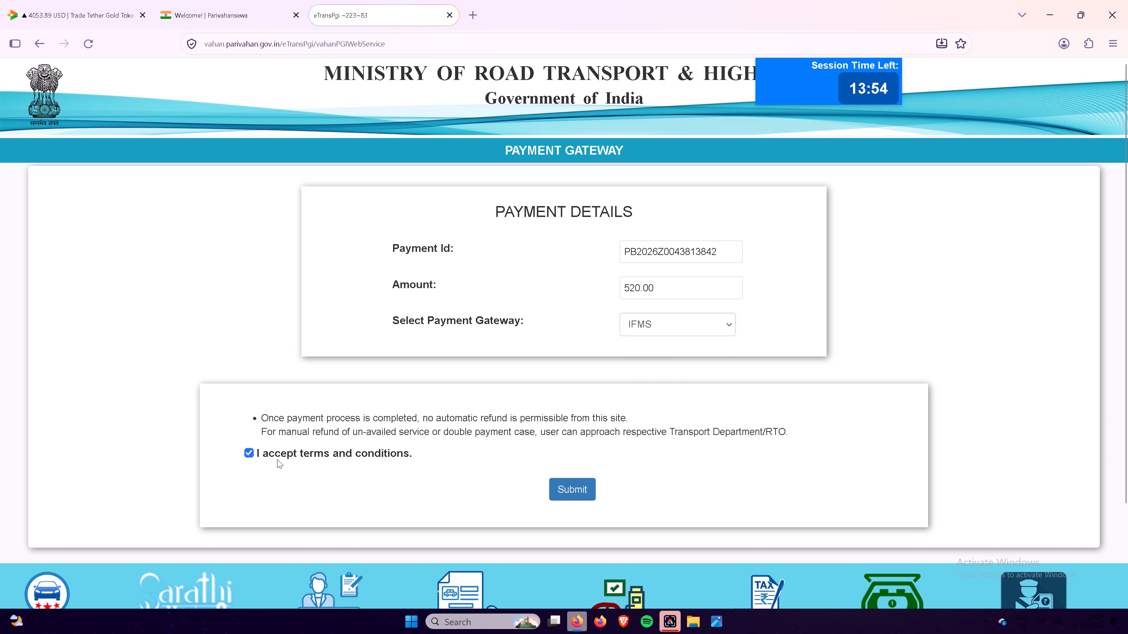
pyautogui.click(561, 492)
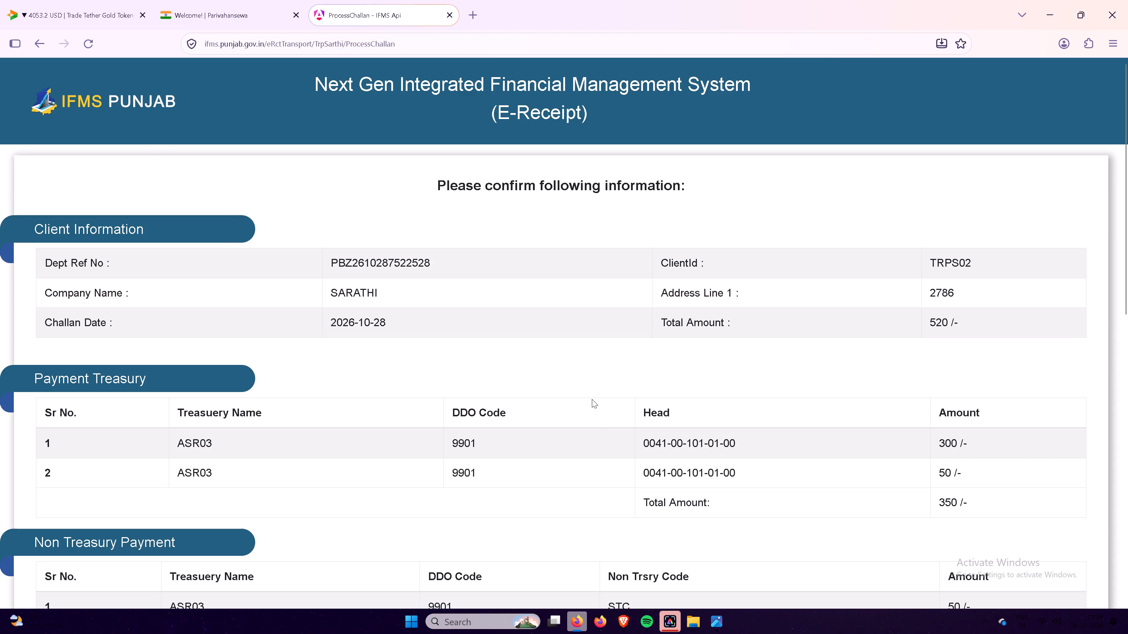
# Choose SBI BANK as the paying bank for the IFMS Punjab e-receipt.
pyautogui.scroll(-3, 592, 399)
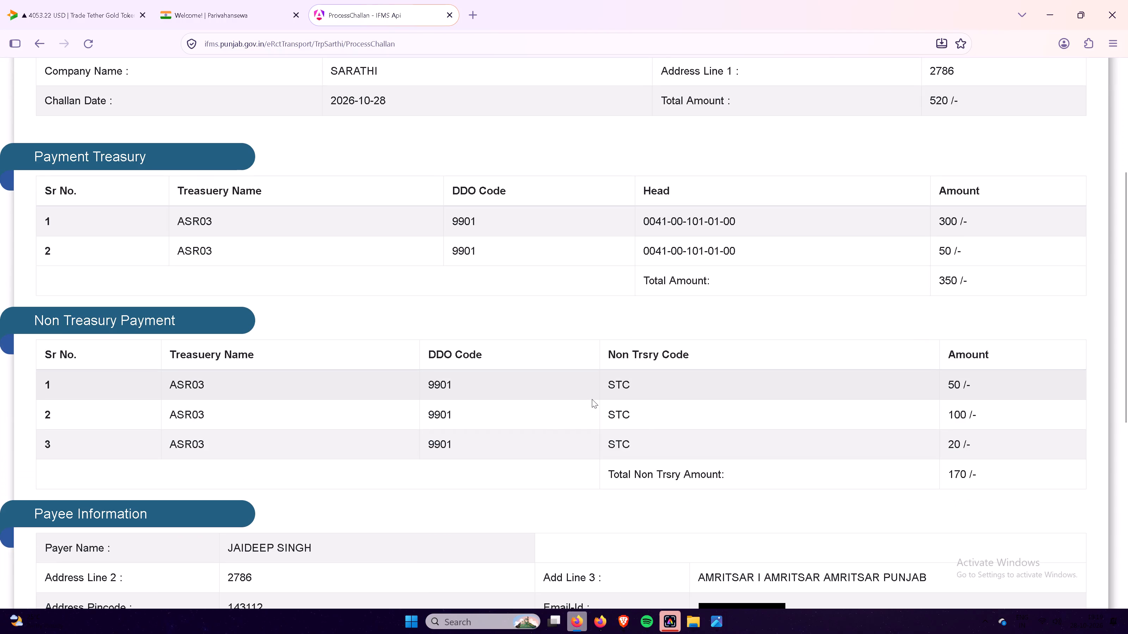
pyautogui.scroll(-2, 592, 399)
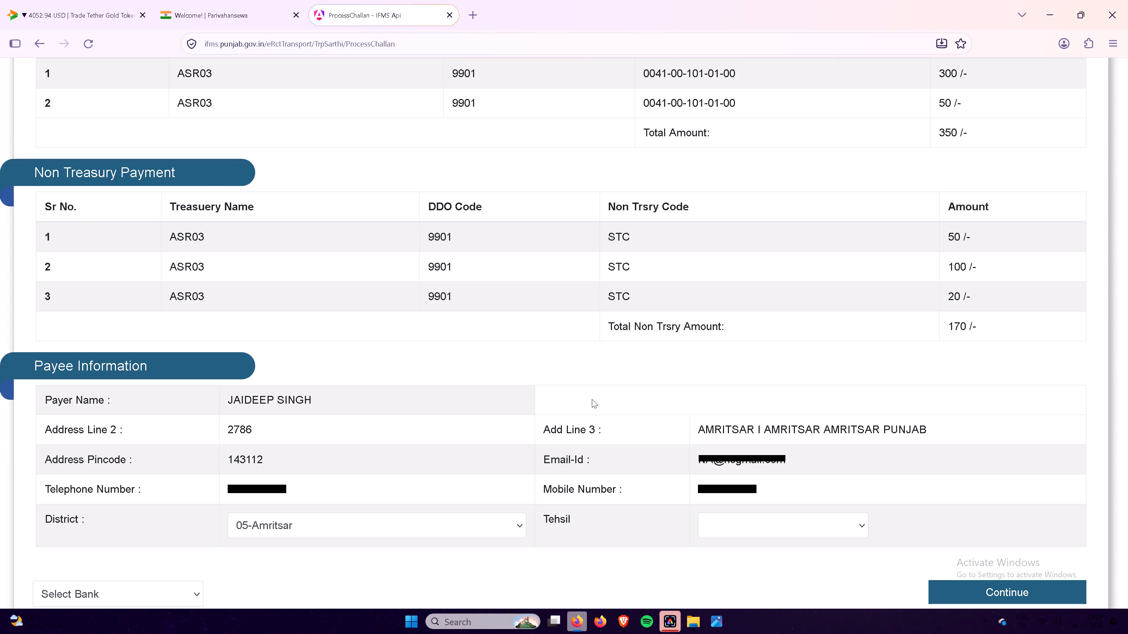
pyautogui.scroll(-2, 592, 399)
pyautogui.click(130, 450)
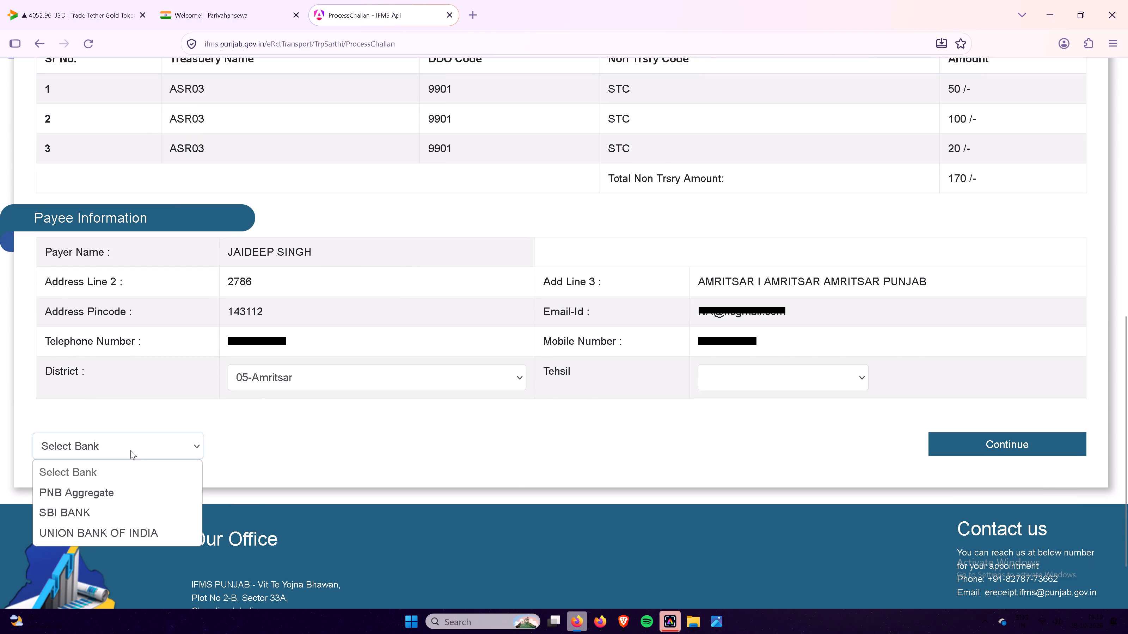
pyautogui.click(123, 518)
# Review the challan details and set the payee's tehsil to BabaBakala.
pyautogui.scroll(5, 417, 456)
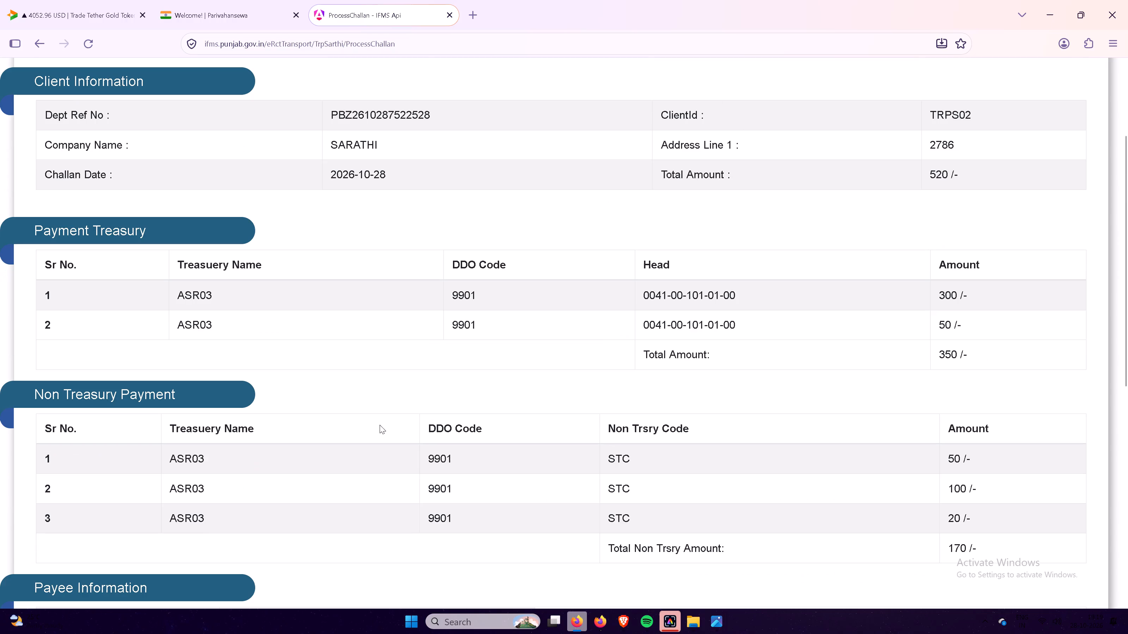
pyautogui.scroll(2, 130, 303)
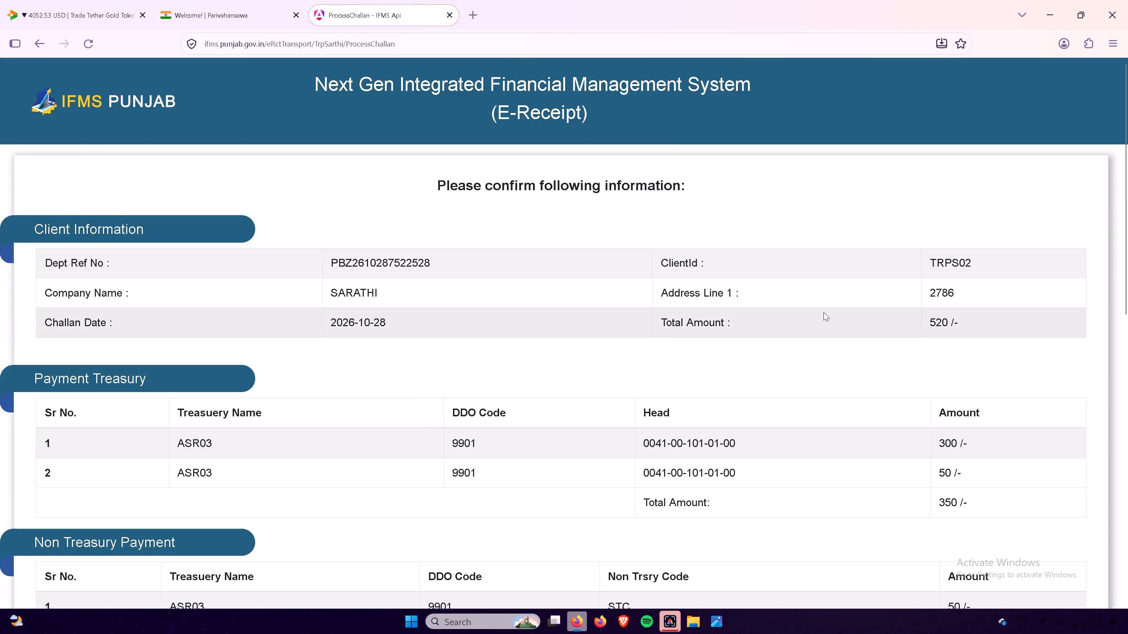
pyautogui.scroll(-2, 823, 321)
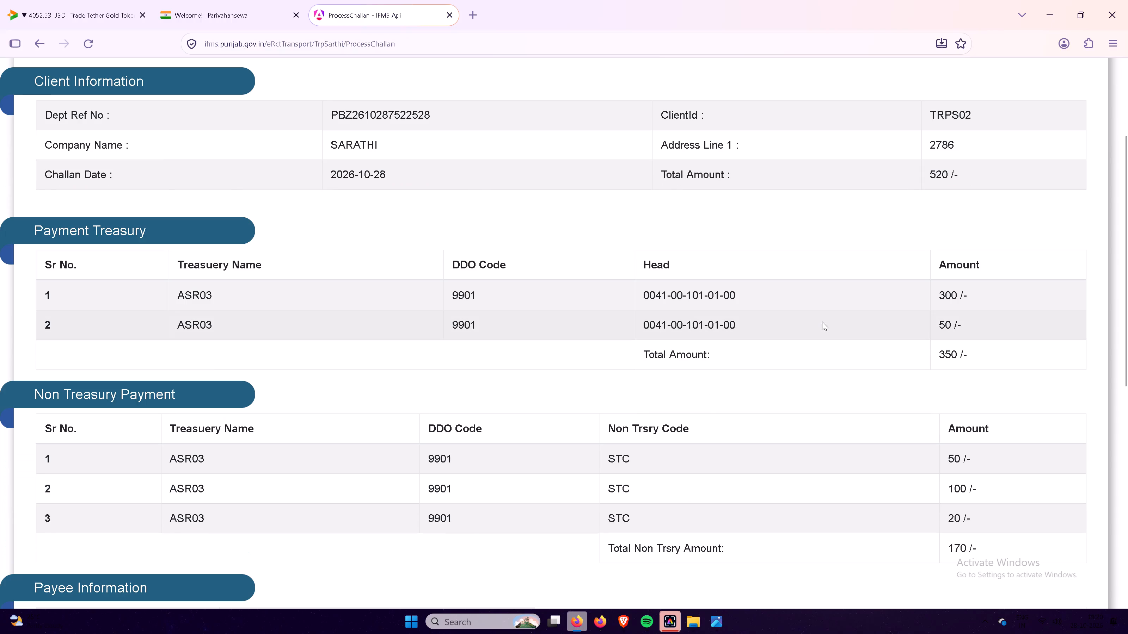
pyautogui.scroll(-1, 822, 322)
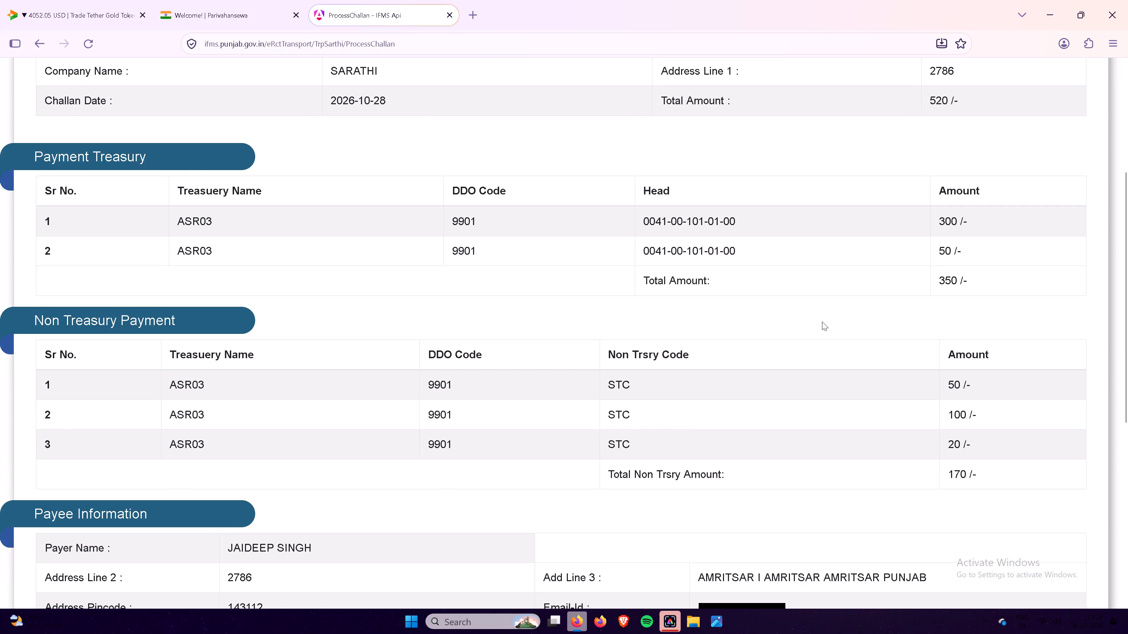
pyautogui.scroll(-1, 822, 322)
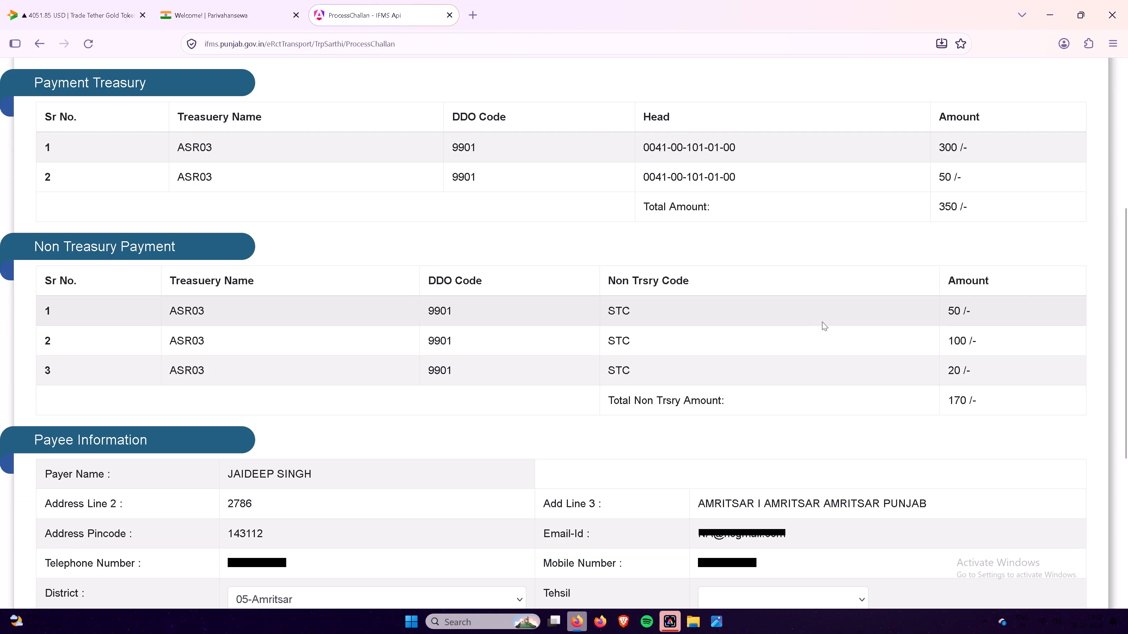
pyautogui.scroll(-2, 822, 322)
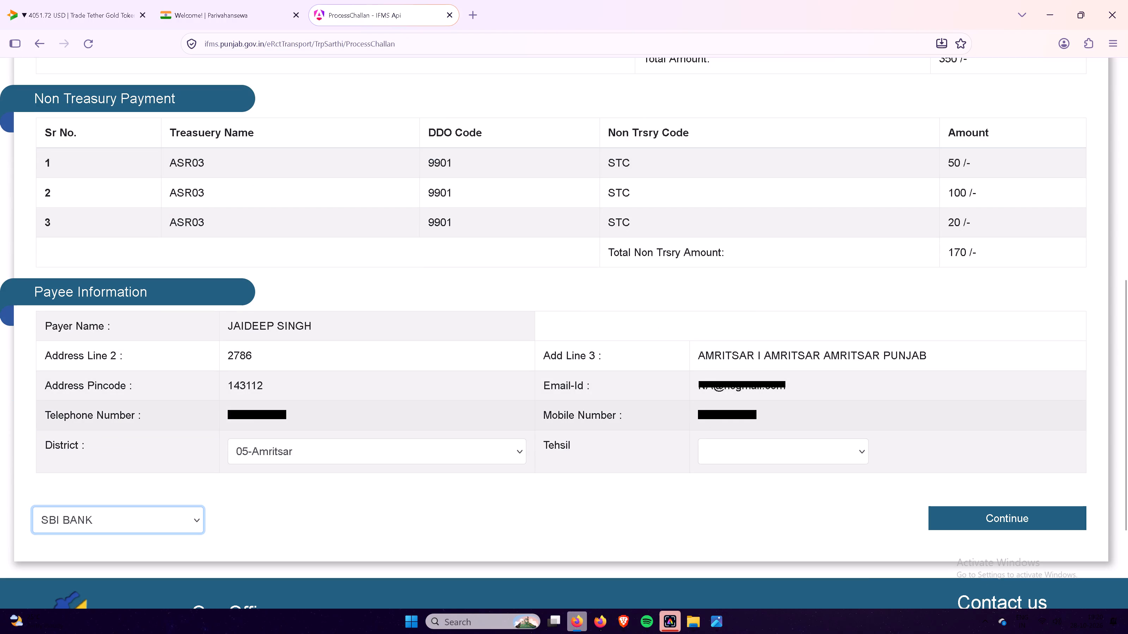
pyautogui.click(756, 442)
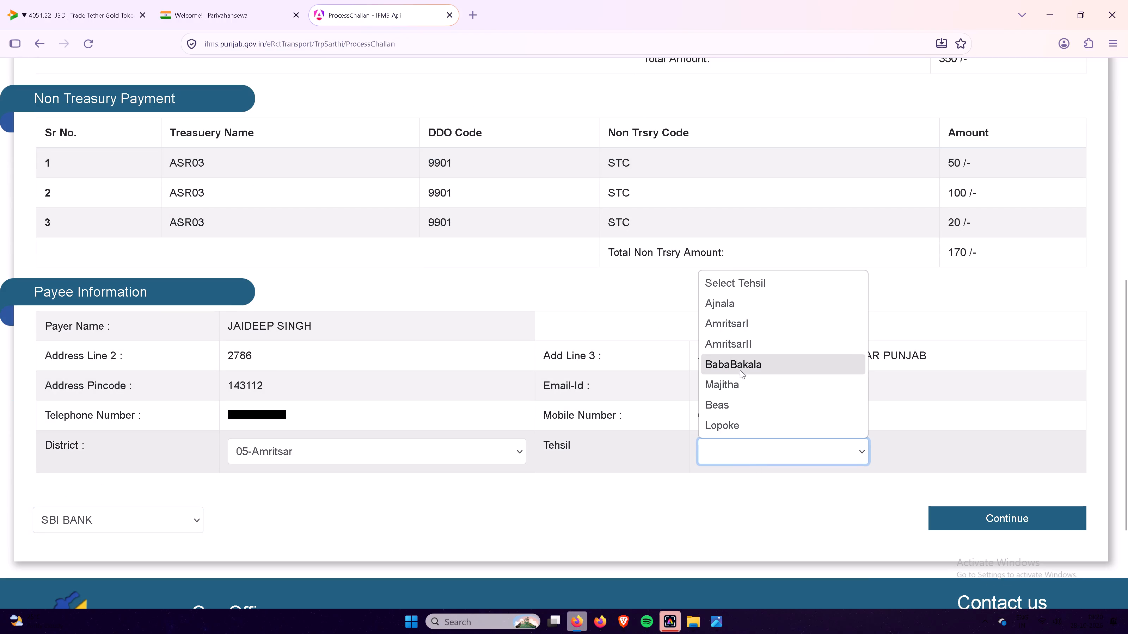
pyautogui.click(740, 366)
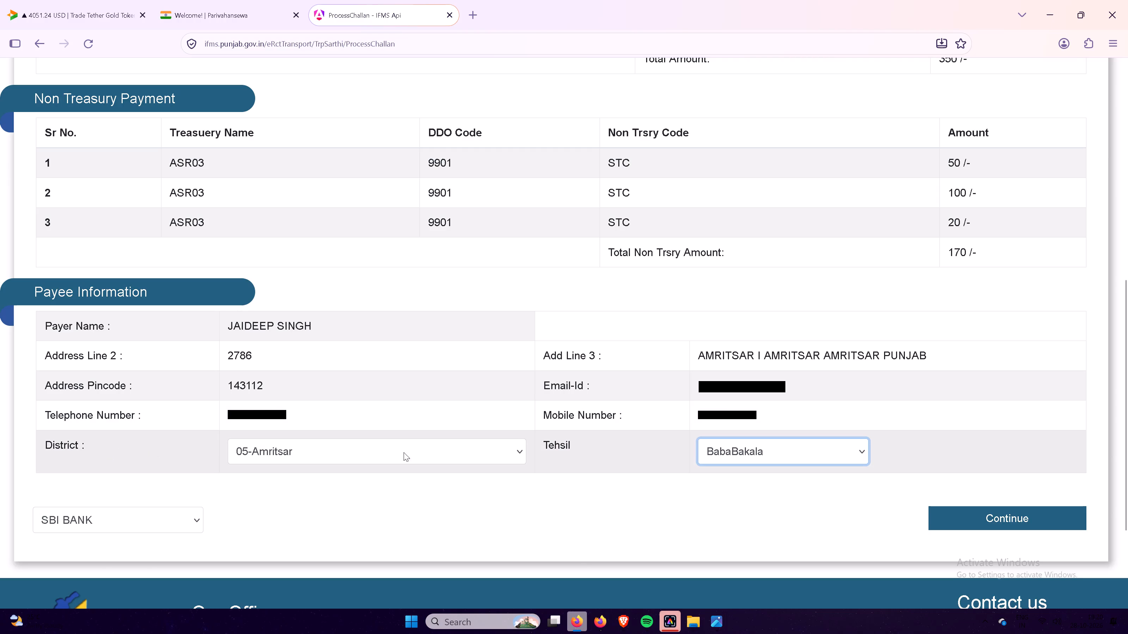
pyautogui.click(735, 449)
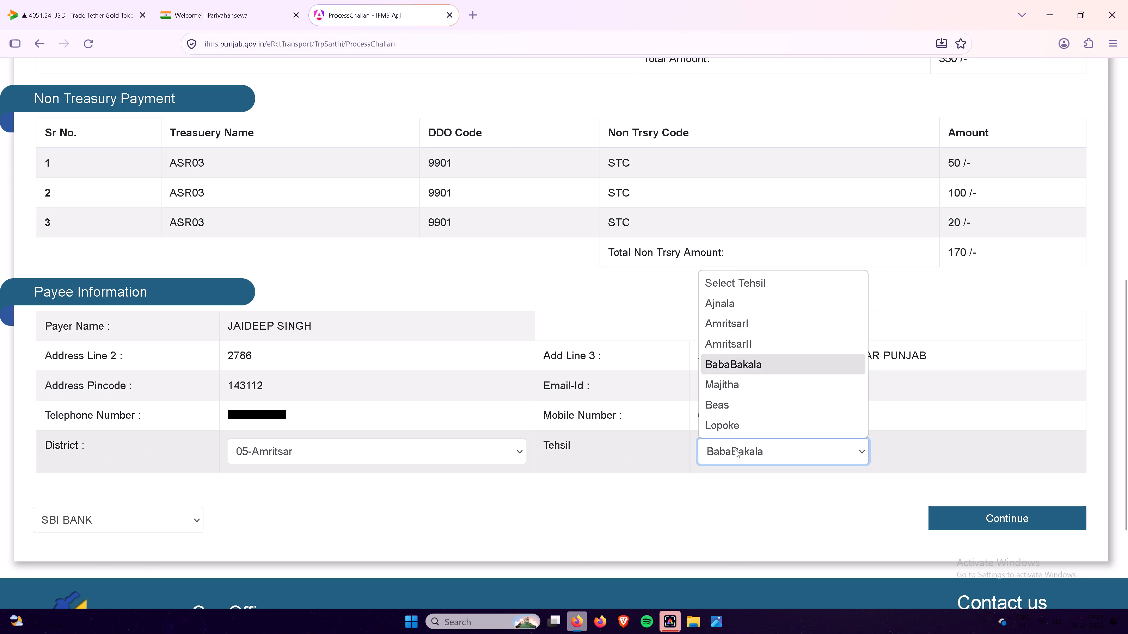
pyautogui.click(738, 366)
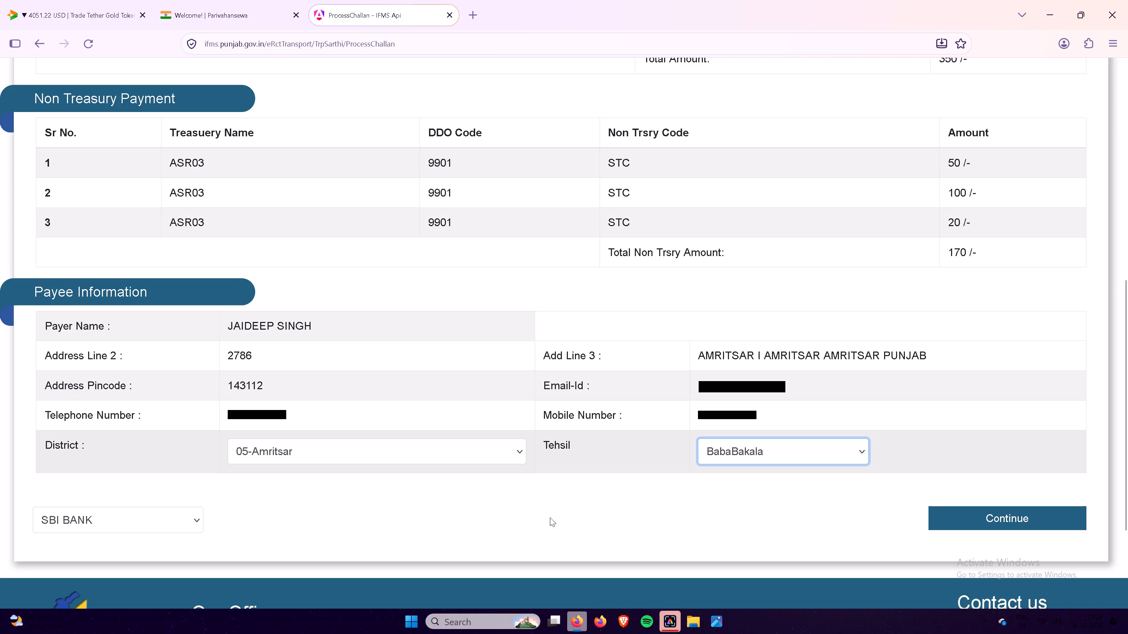
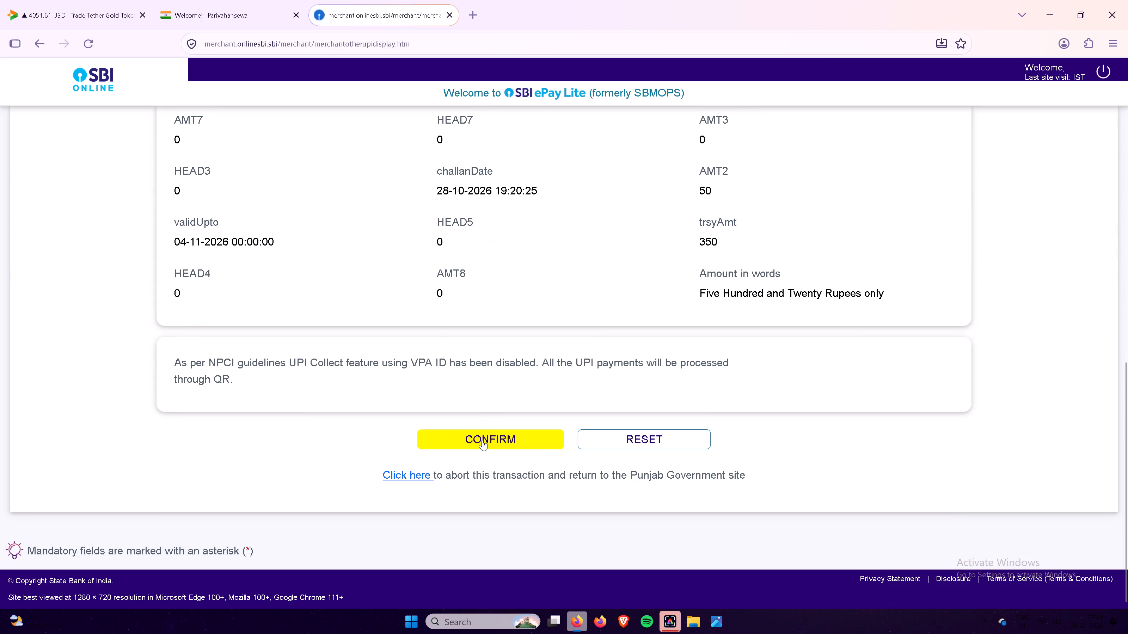
pyautogui.click(482, 440)
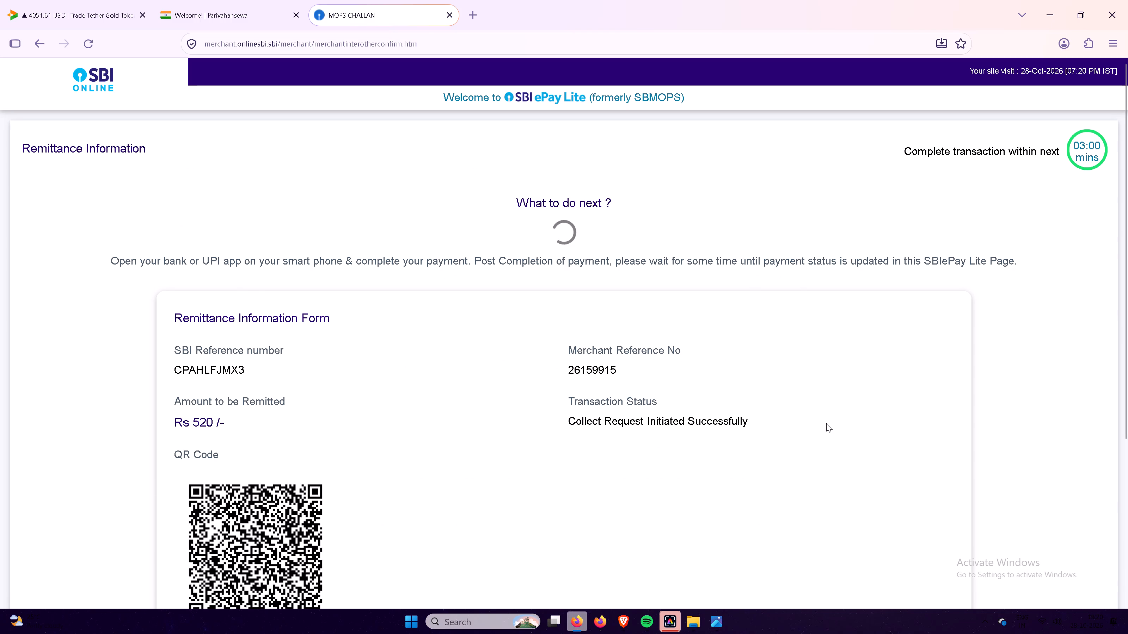
pyautogui.scroll(-1, 820, 425)
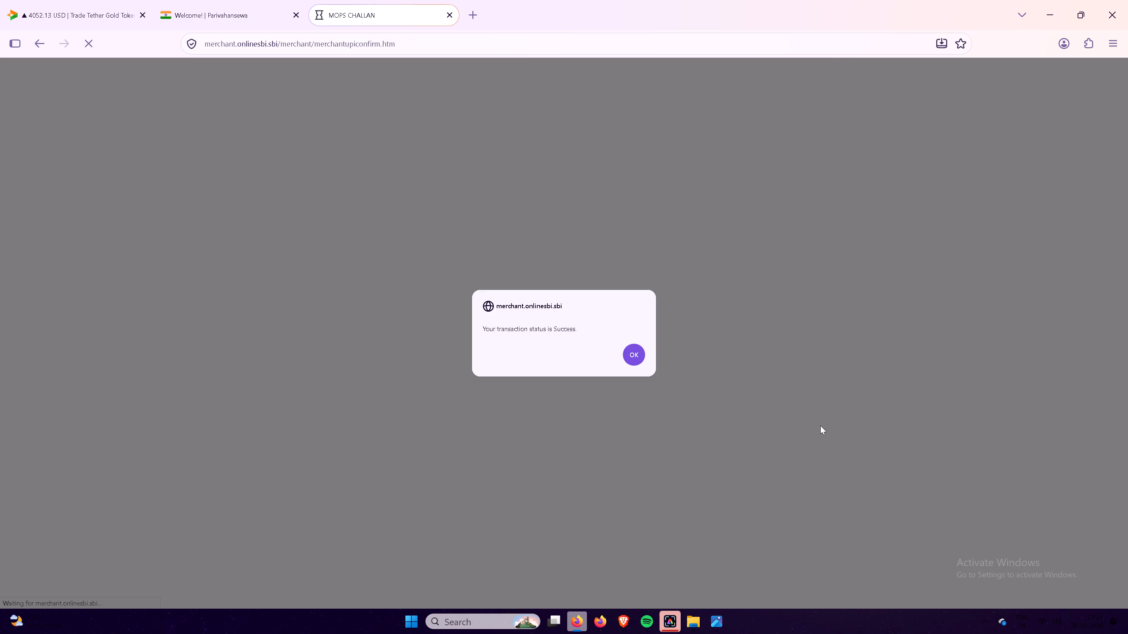
pyautogui.click(630, 353)
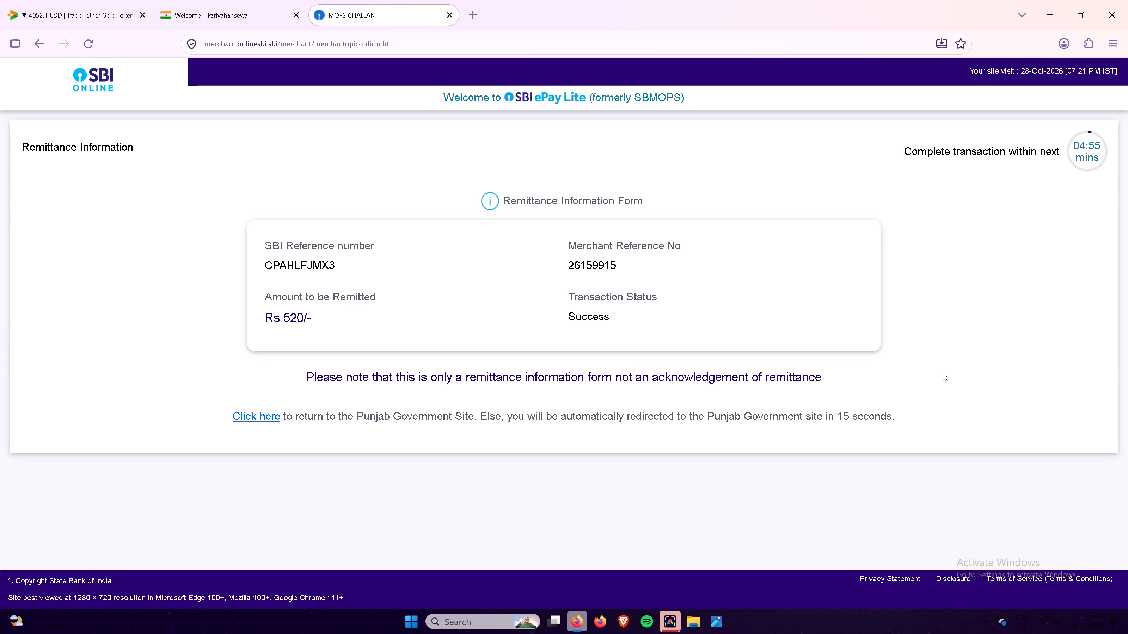
pyautogui.scroll(-4, 825, 372)
pyautogui.scroll(5, 908, 358)
pyautogui.click(944, 344)
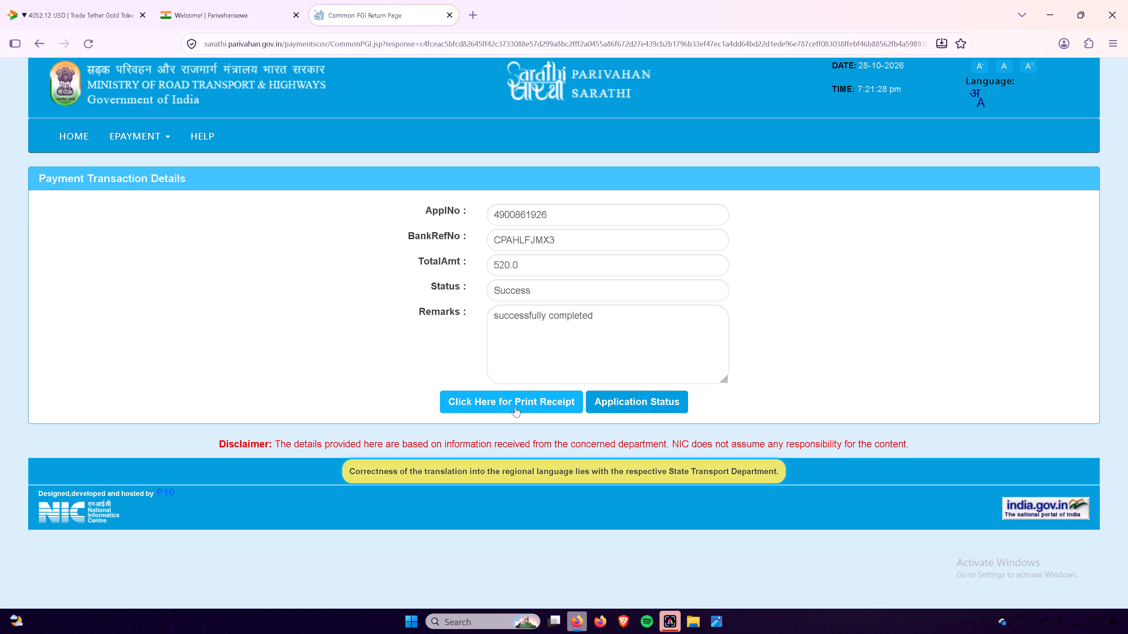
# Open the application status and examine the requested details, completed flows and current processing stage.
pyautogui.click(618, 398)
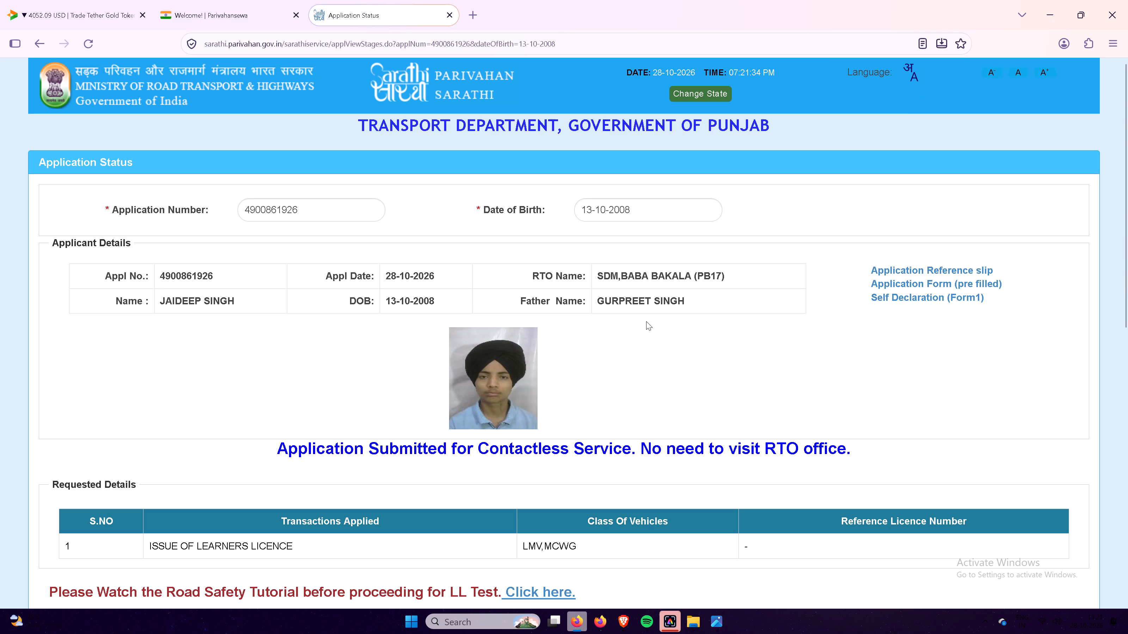
pyautogui.scroll(-6, 646, 324)
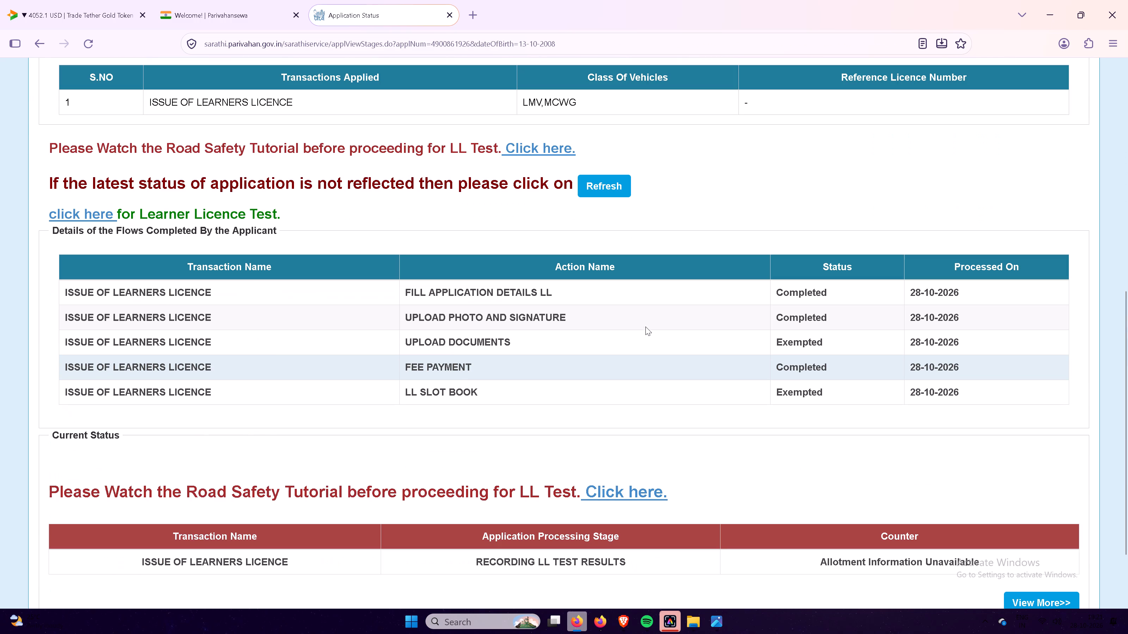
pyautogui.scroll(-2, 667, 391)
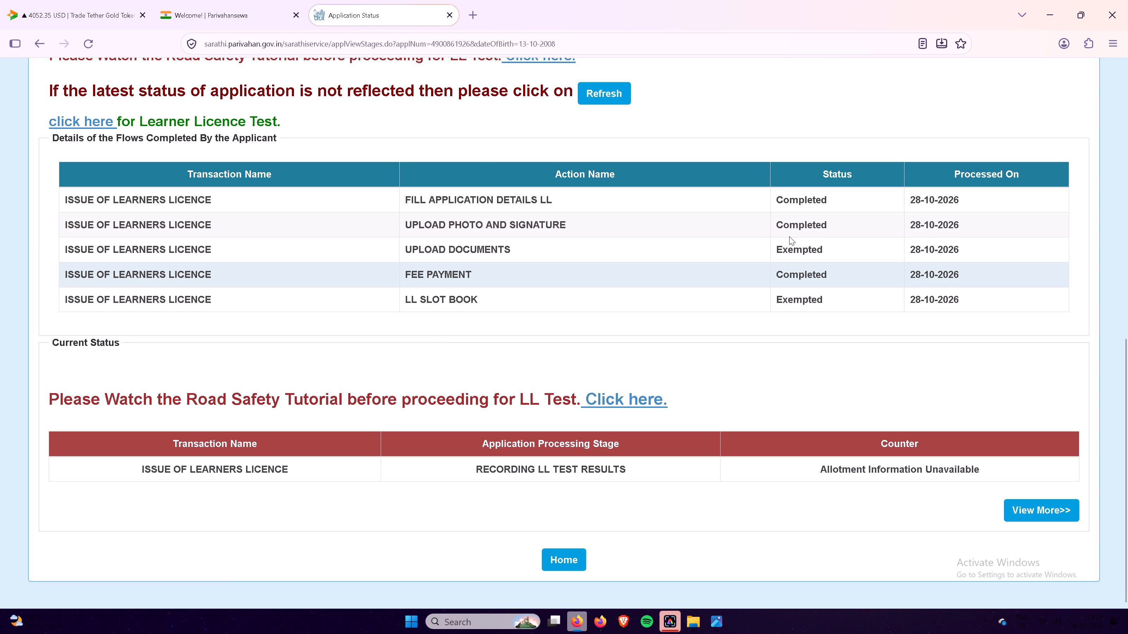
pyautogui.scroll(1, 808, 252)
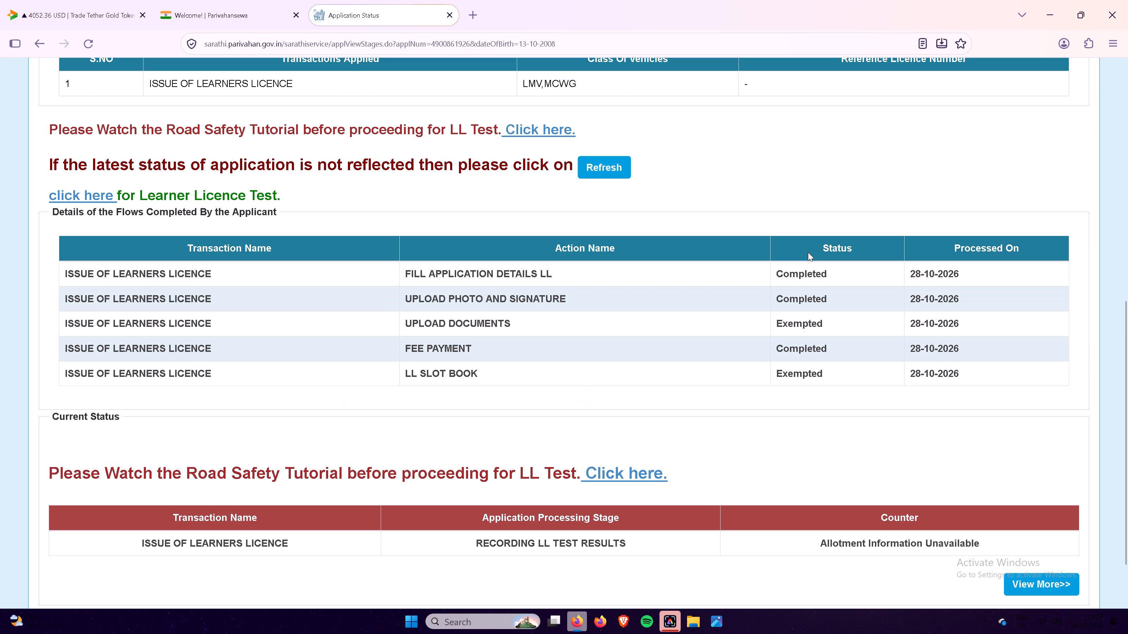
pyautogui.scroll(3, 808, 252)
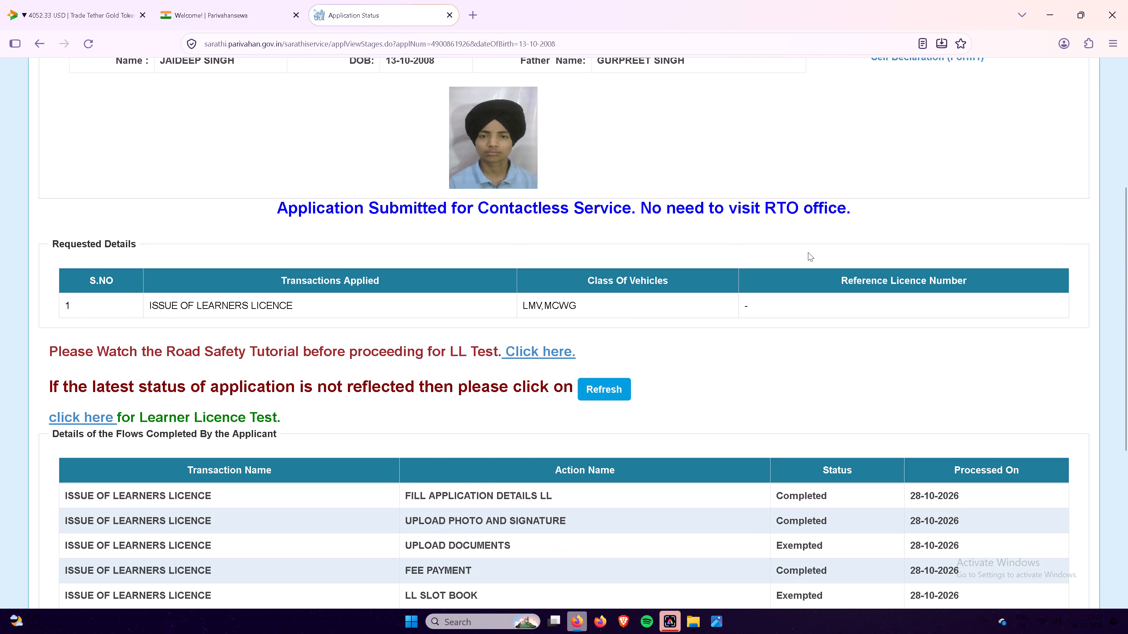
pyautogui.scroll(2, 808, 252)
pyautogui.scroll(-2, 806, 256)
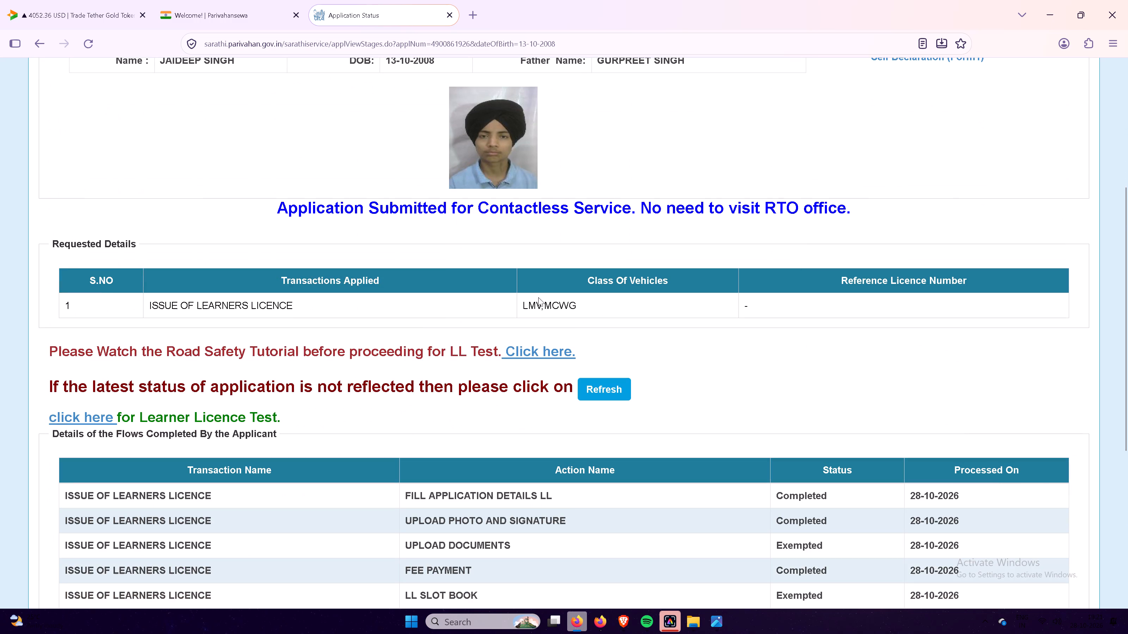
# Open the Road Safety Tutorial for the learner's licence test and generate an OTP using the displayed captcha.
pyautogui.click(533, 353)
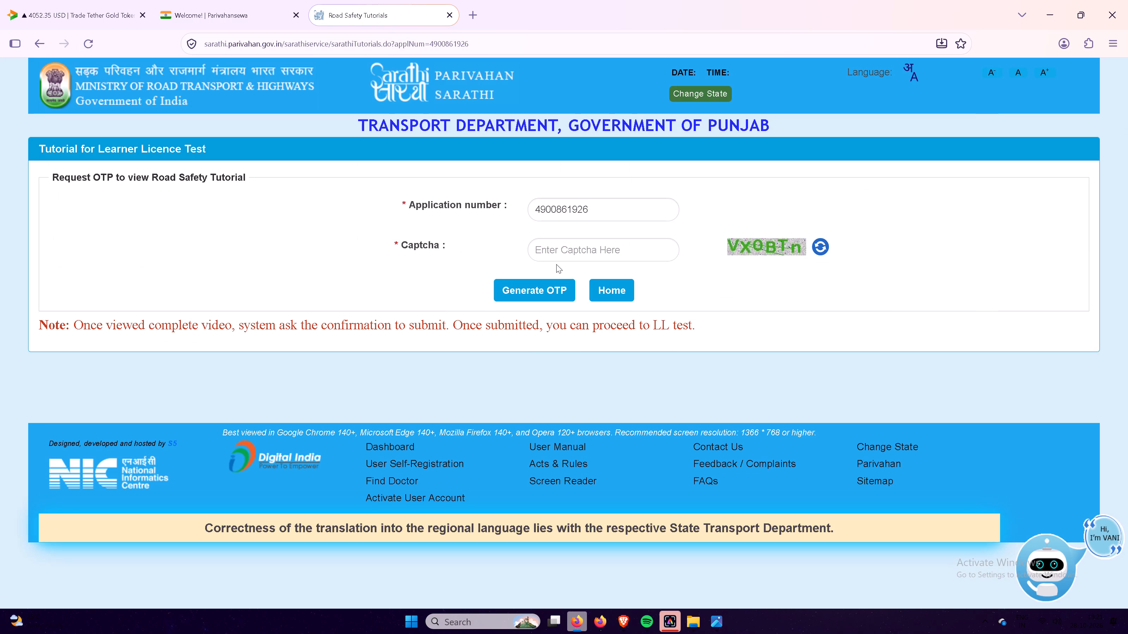
pyautogui.click(585, 257)
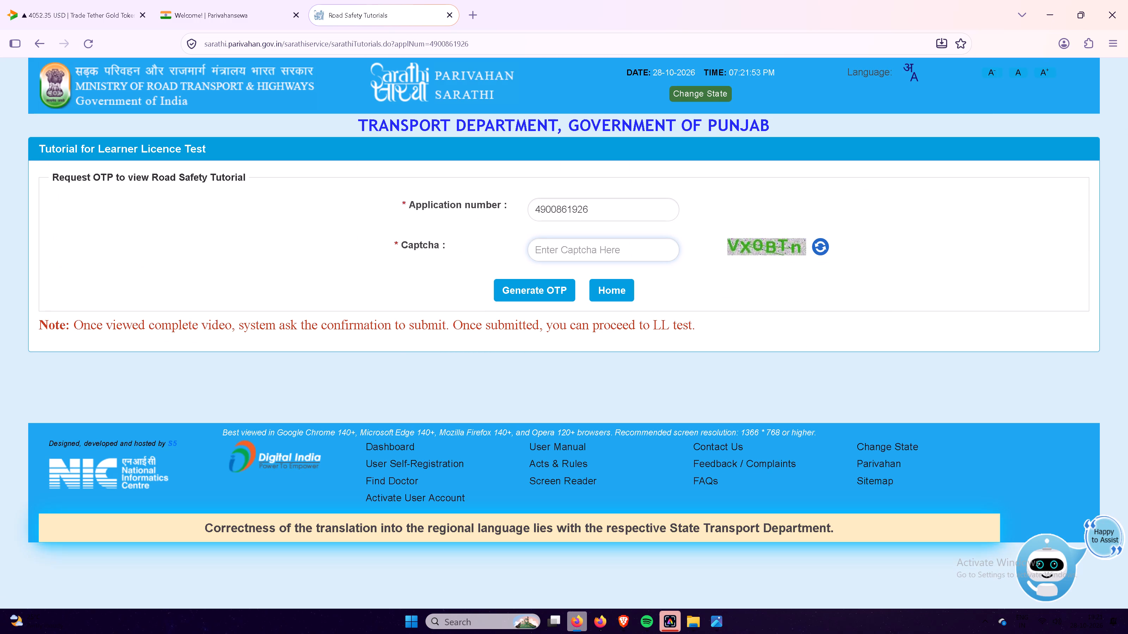
pyautogui.click(32, 42)
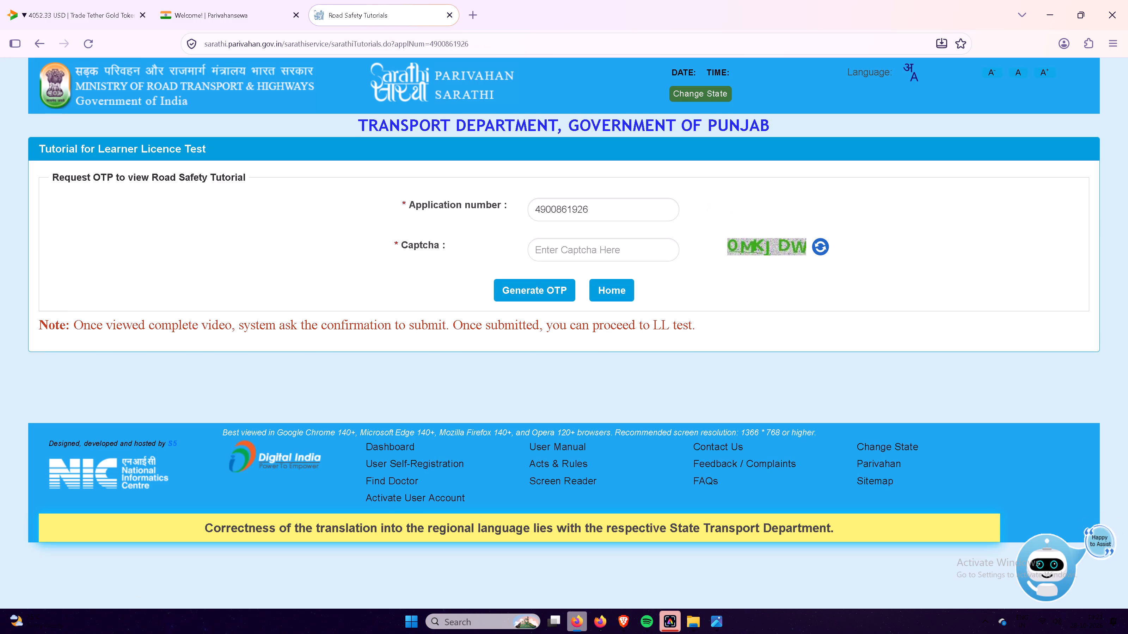
pyautogui.click(603, 246)
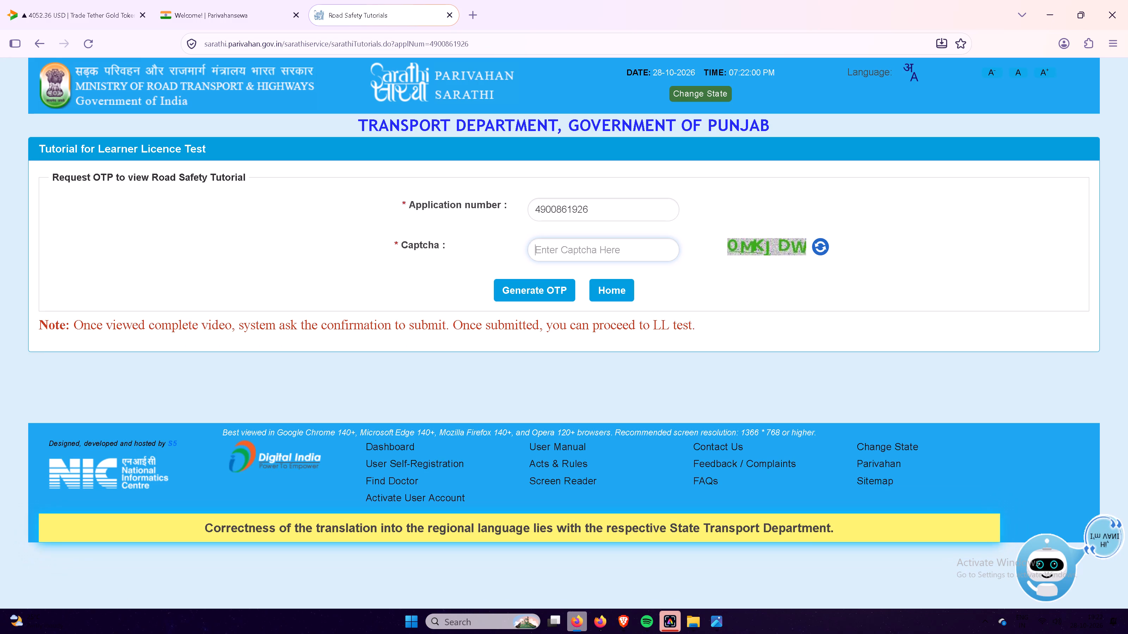
pyautogui.press('0')
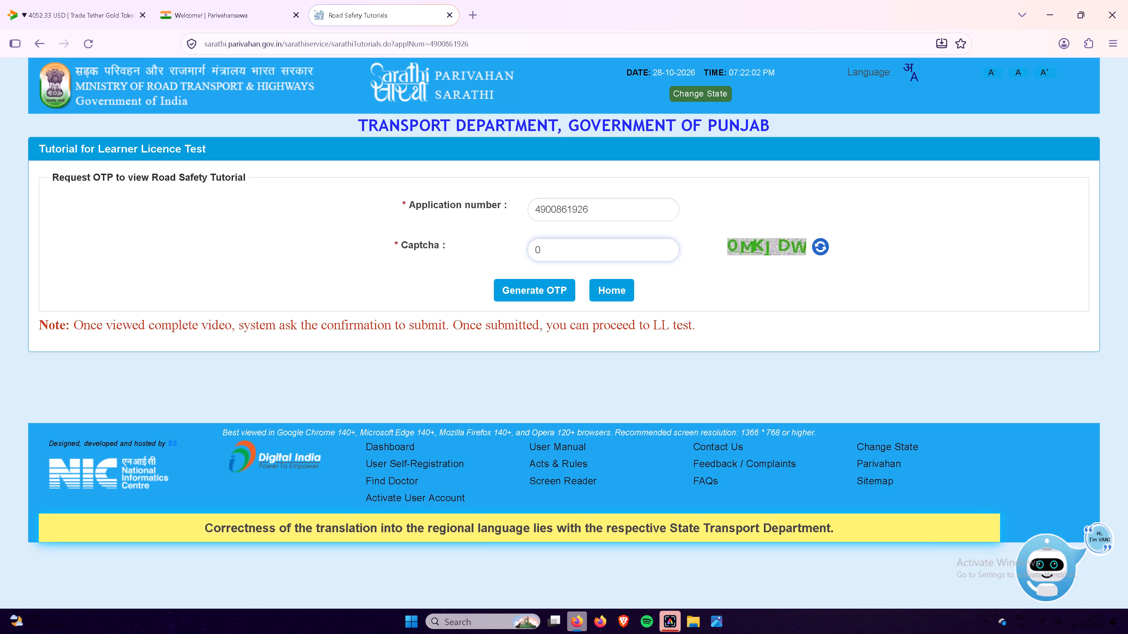
pyautogui.press('BackSpace')
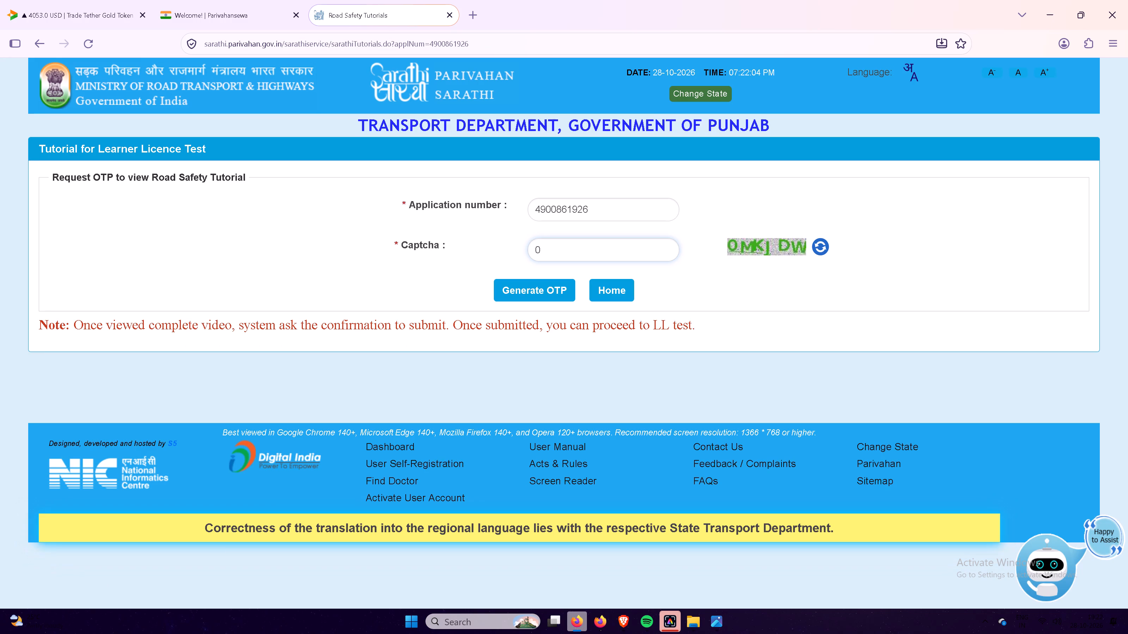
pyautogui.press('m')
pyautogui.write('KJ')
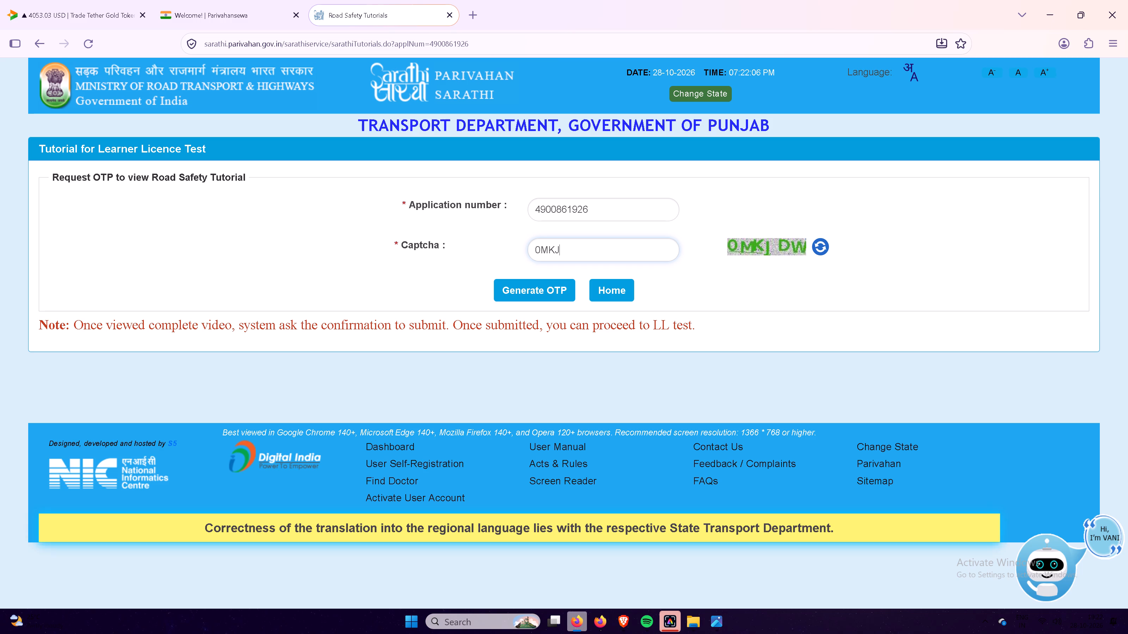
pyautogui.write('DW')
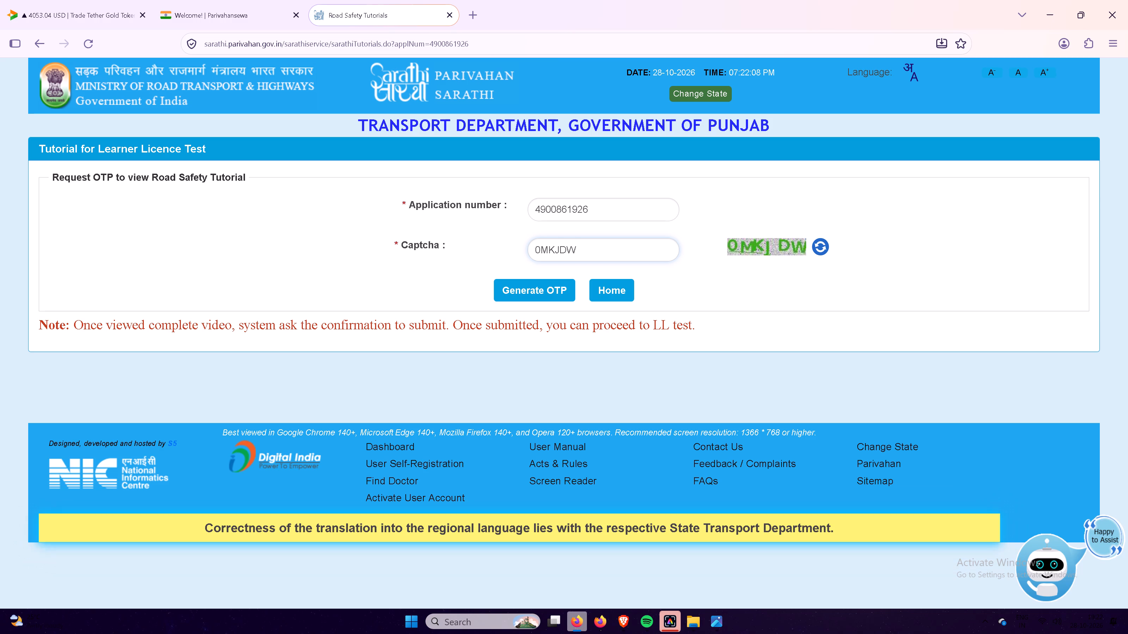
pyautogui.click(549, 288)
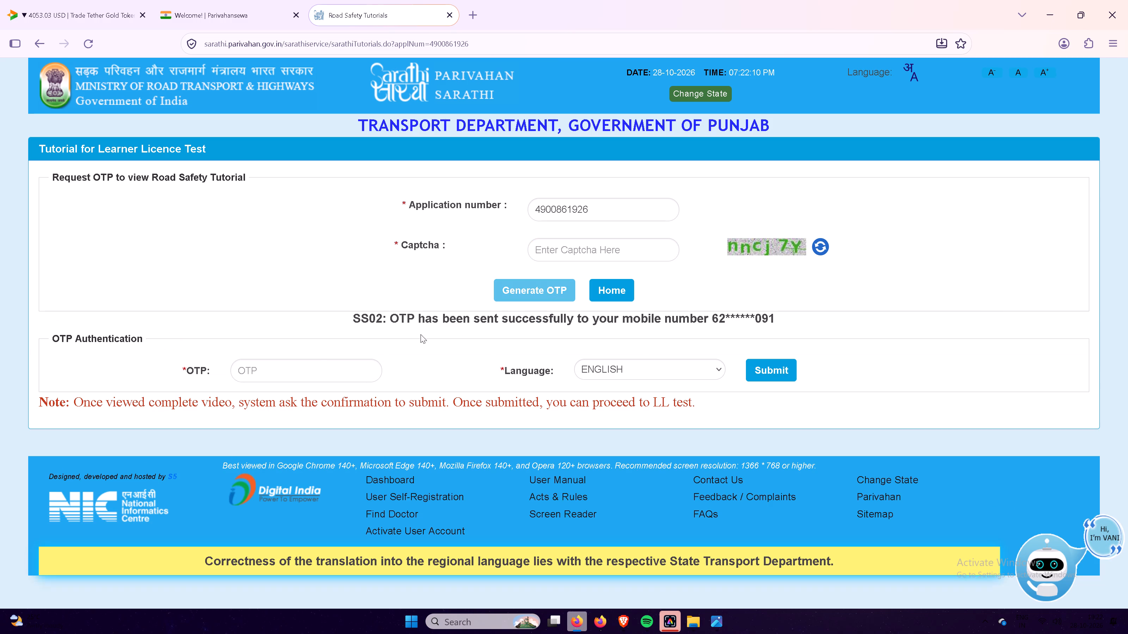
# Enter the OTP to authenticate access to the Road Safety Tutorial.
pyautogui.click(321, 359)
pyautogui.click(322, 362)
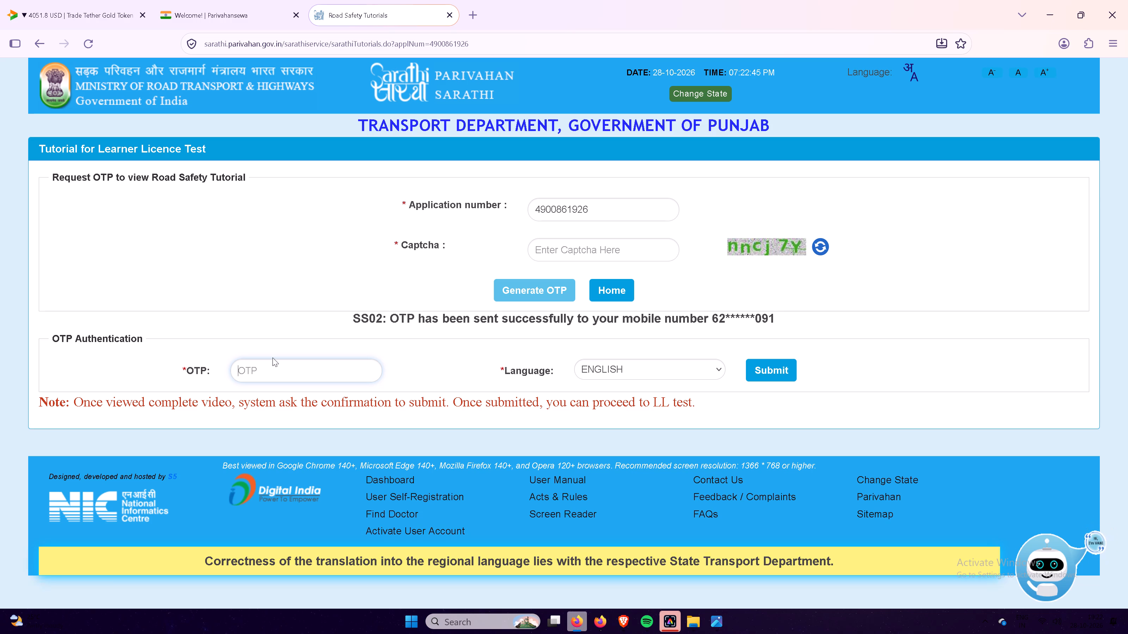
pyautogui.click(280, 375)
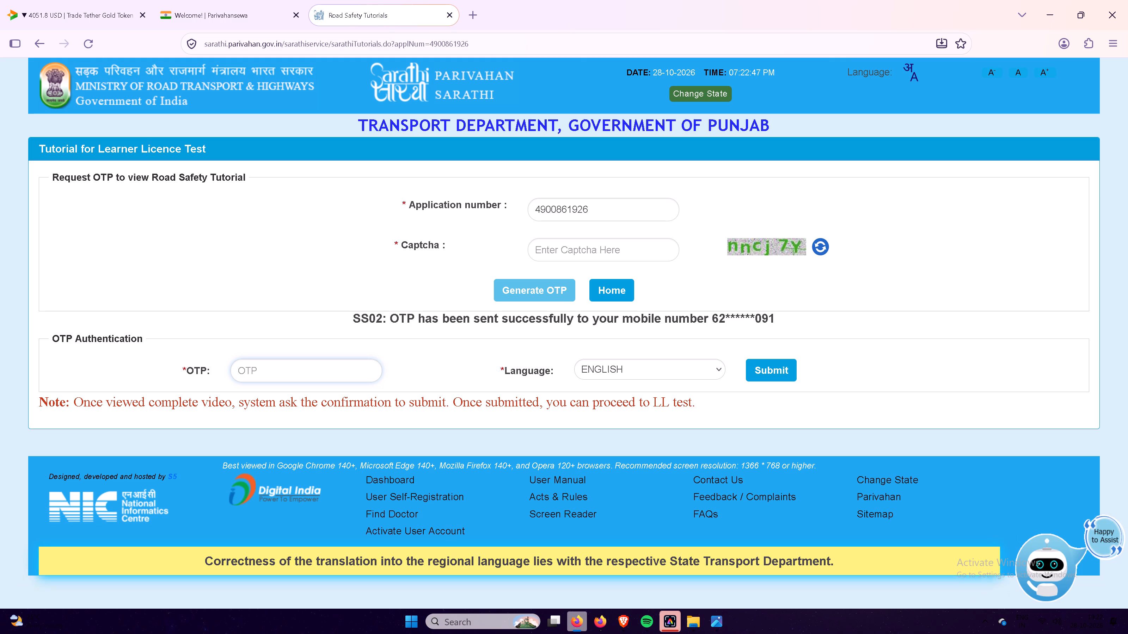
pyautogui.click(320, 366)
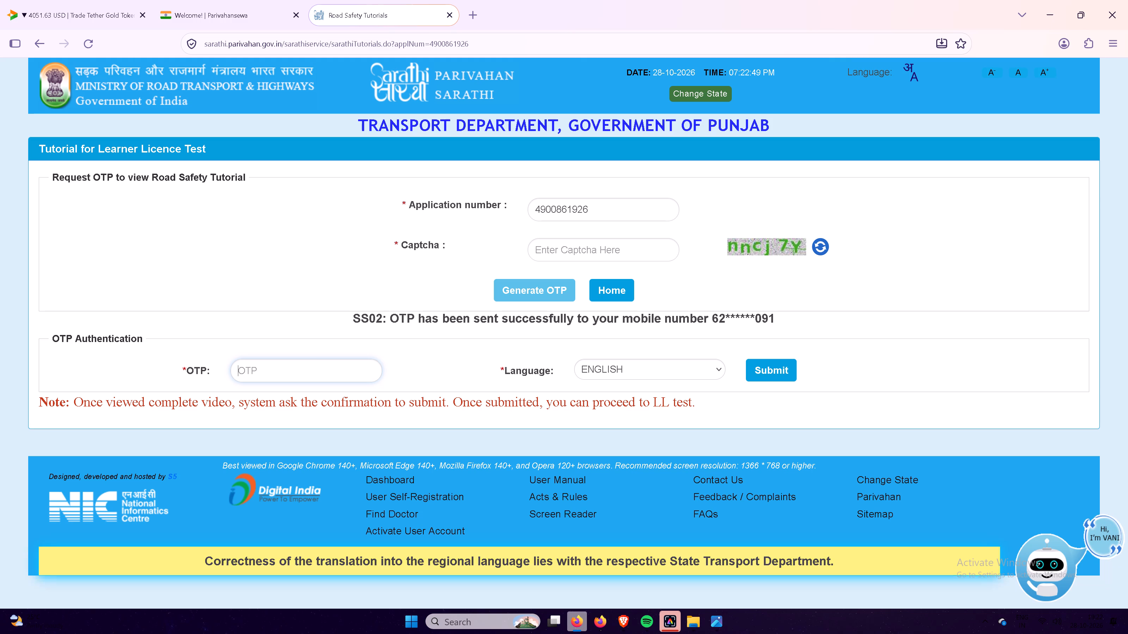
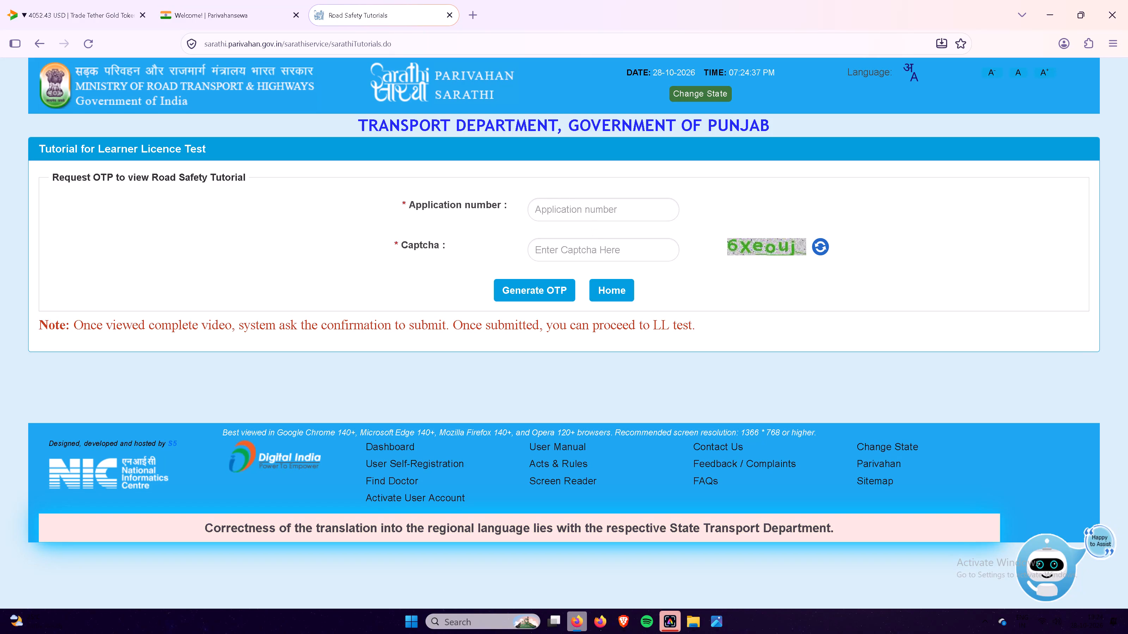
# Fill in the application number and captcha in the OTP request form for the Road Safety Tutorial.
pyautogui.click(589, 209)
pyautogui.click(588, 245)
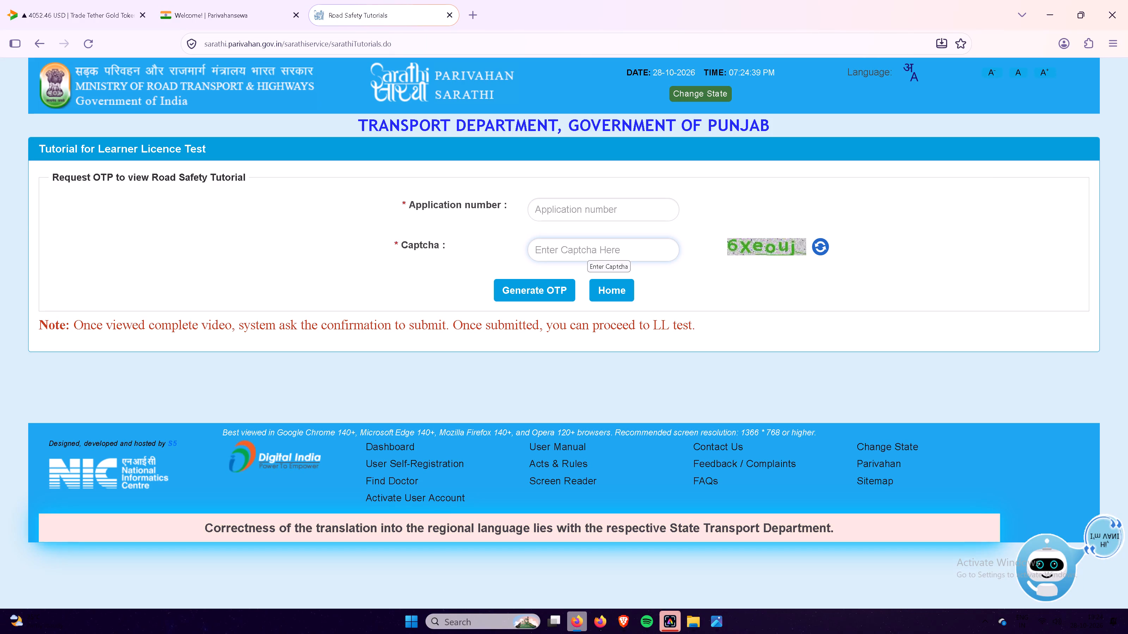
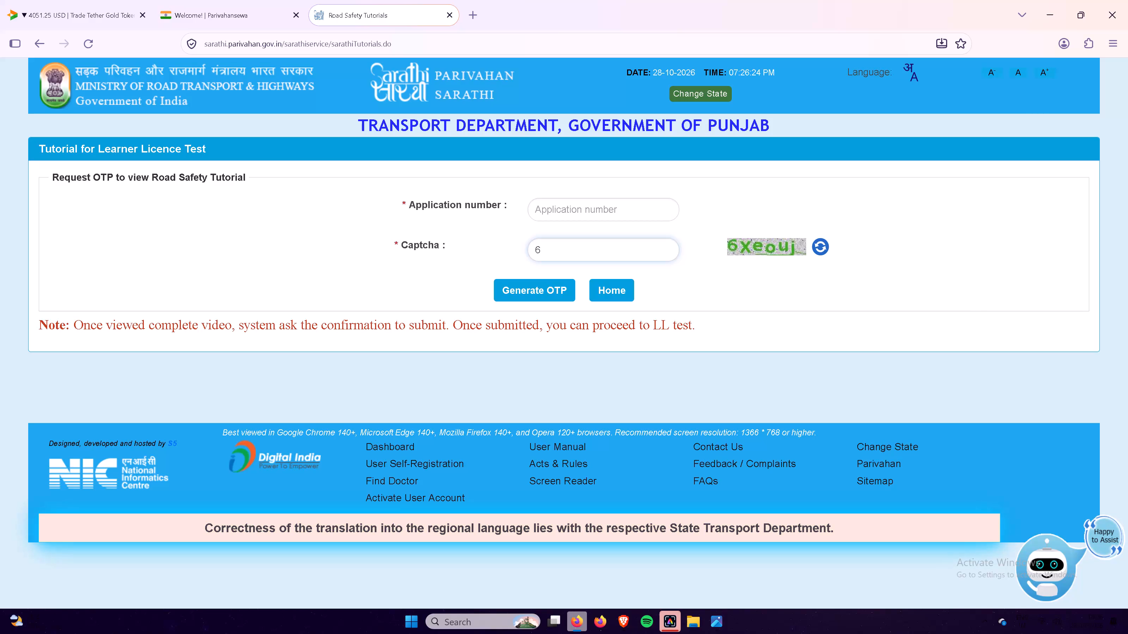
# Complete the captcha entry in the Road Safety Tutorial OTP request form with the remaining characters of the captcha image.
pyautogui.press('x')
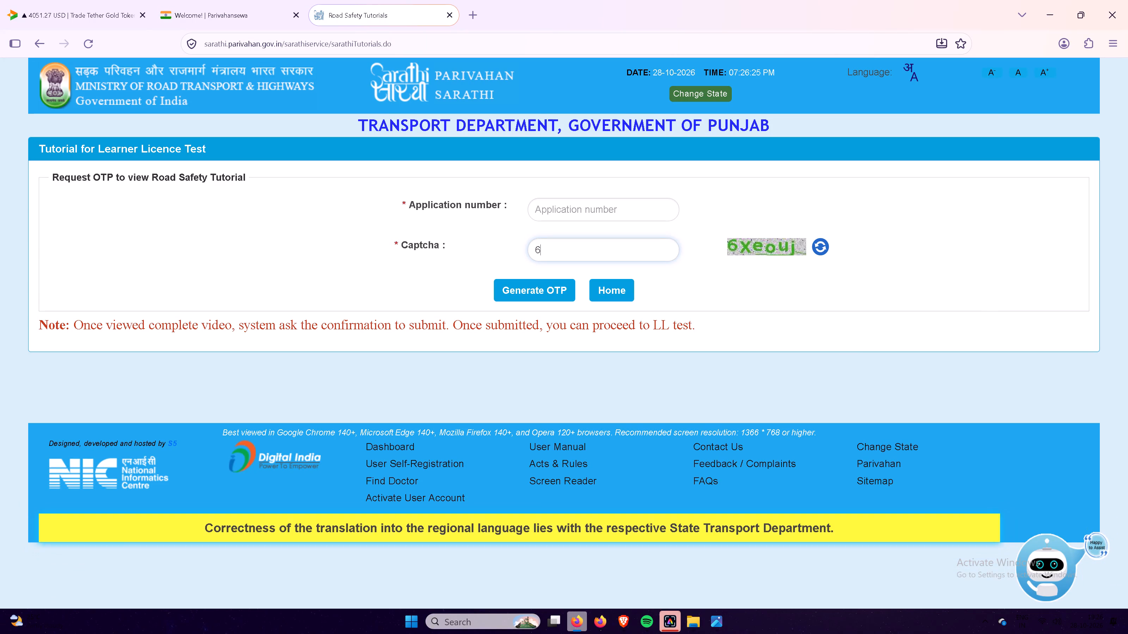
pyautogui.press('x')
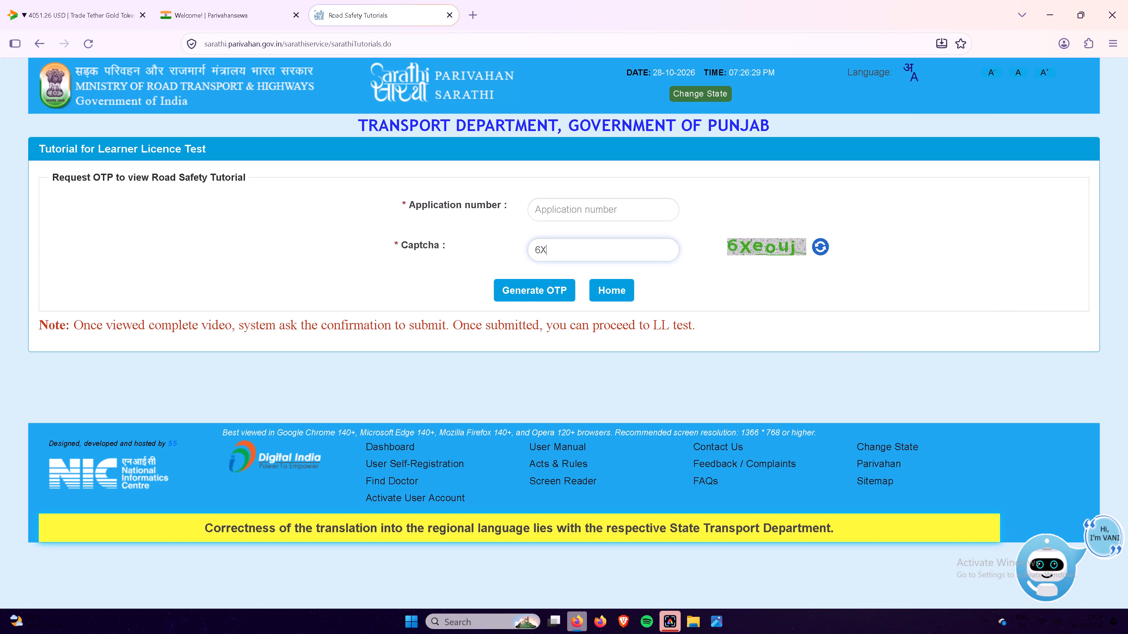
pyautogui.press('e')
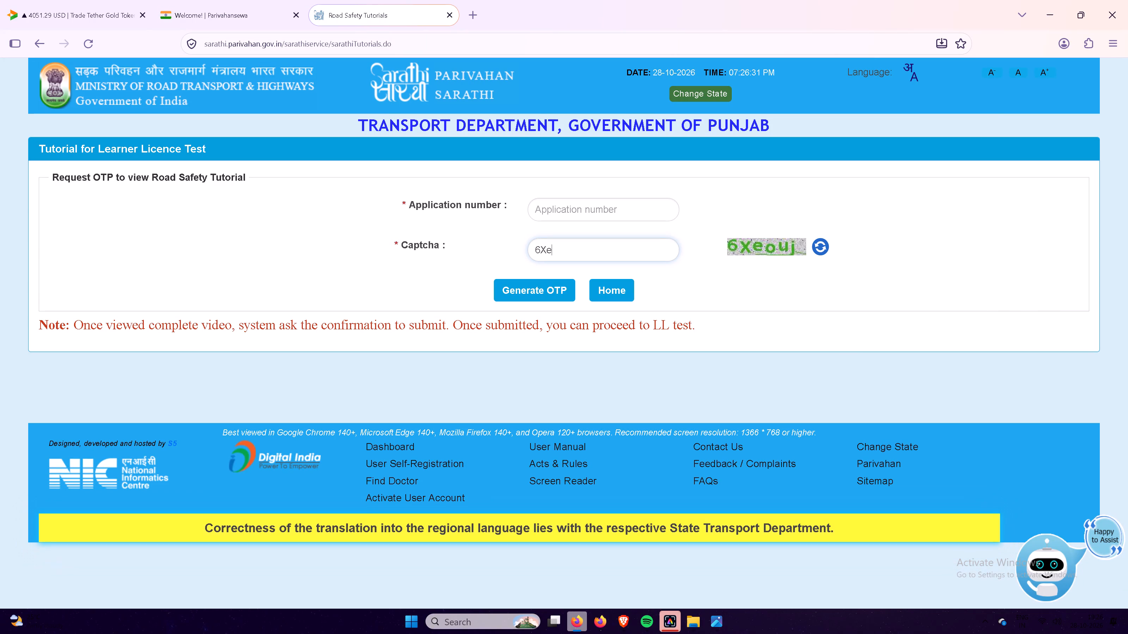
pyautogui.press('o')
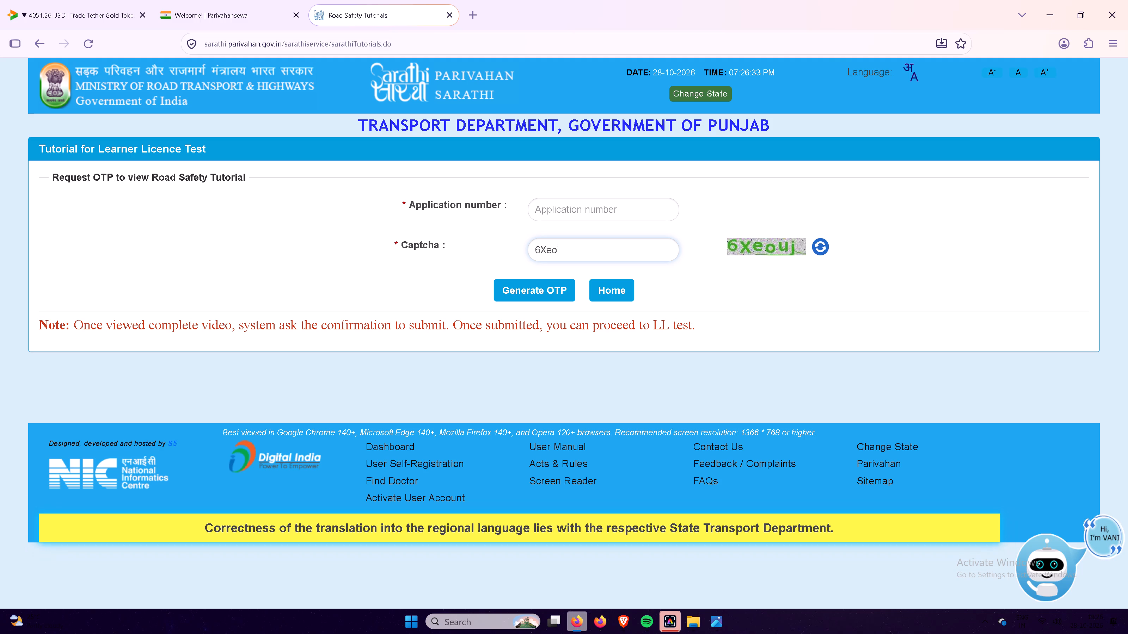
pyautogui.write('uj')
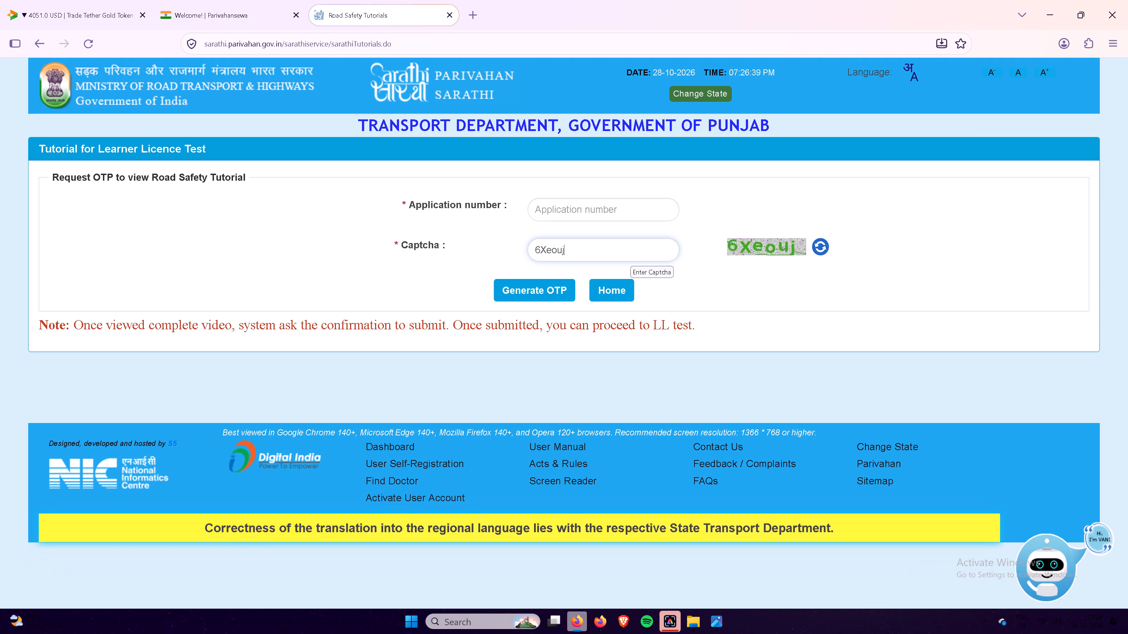
# Enter the learner's licence application number in the Road Safety Tutorial OTP request form.
pyautogui.click(596, 209)
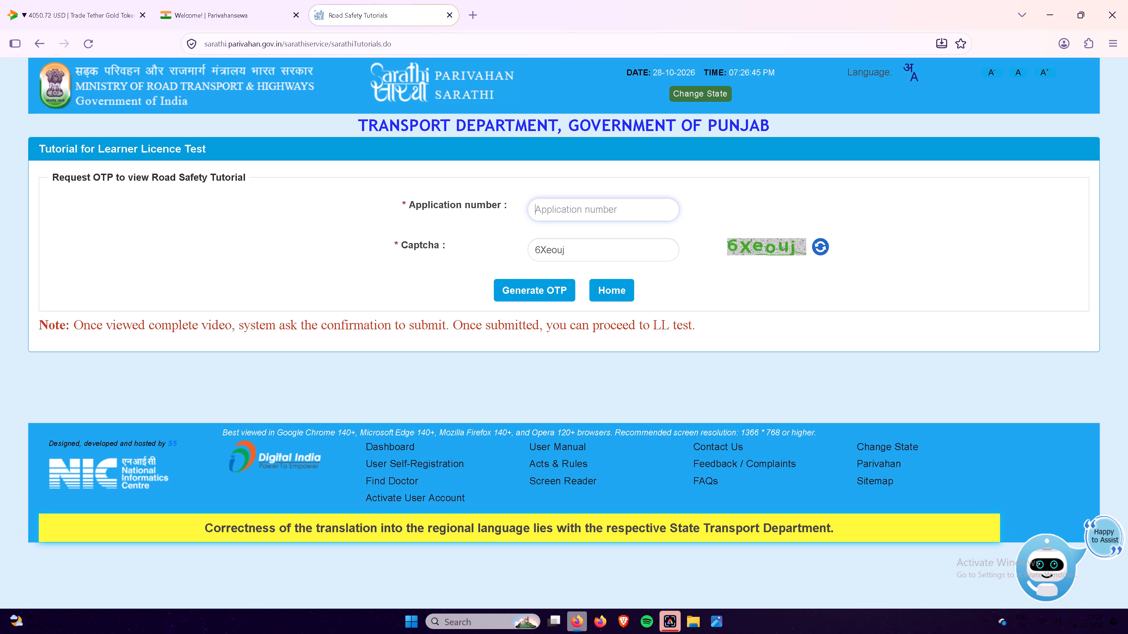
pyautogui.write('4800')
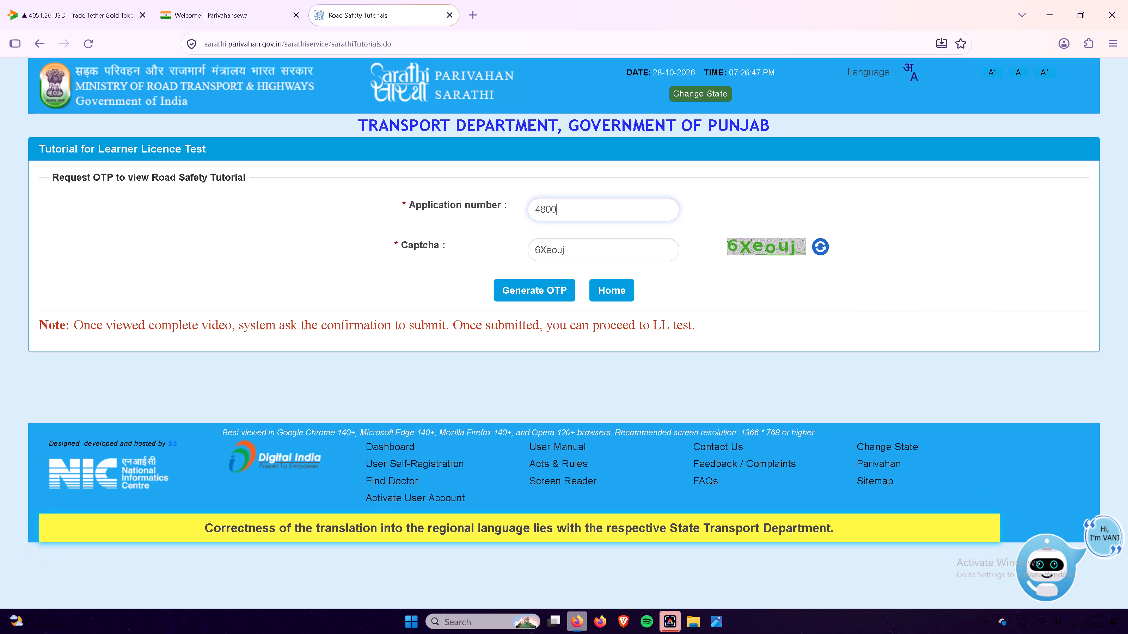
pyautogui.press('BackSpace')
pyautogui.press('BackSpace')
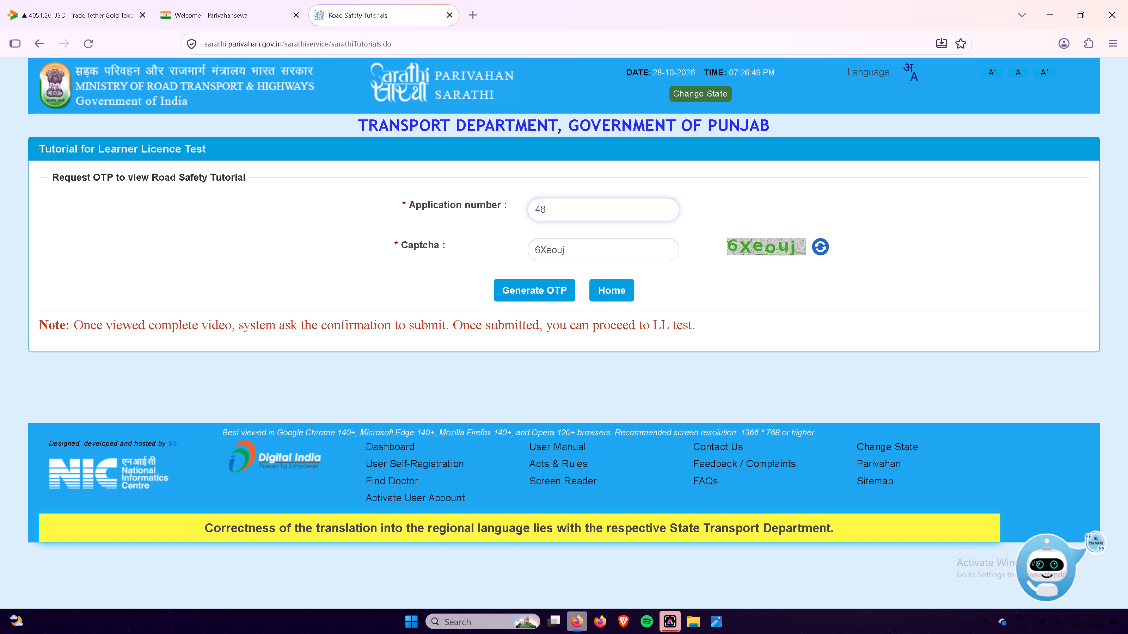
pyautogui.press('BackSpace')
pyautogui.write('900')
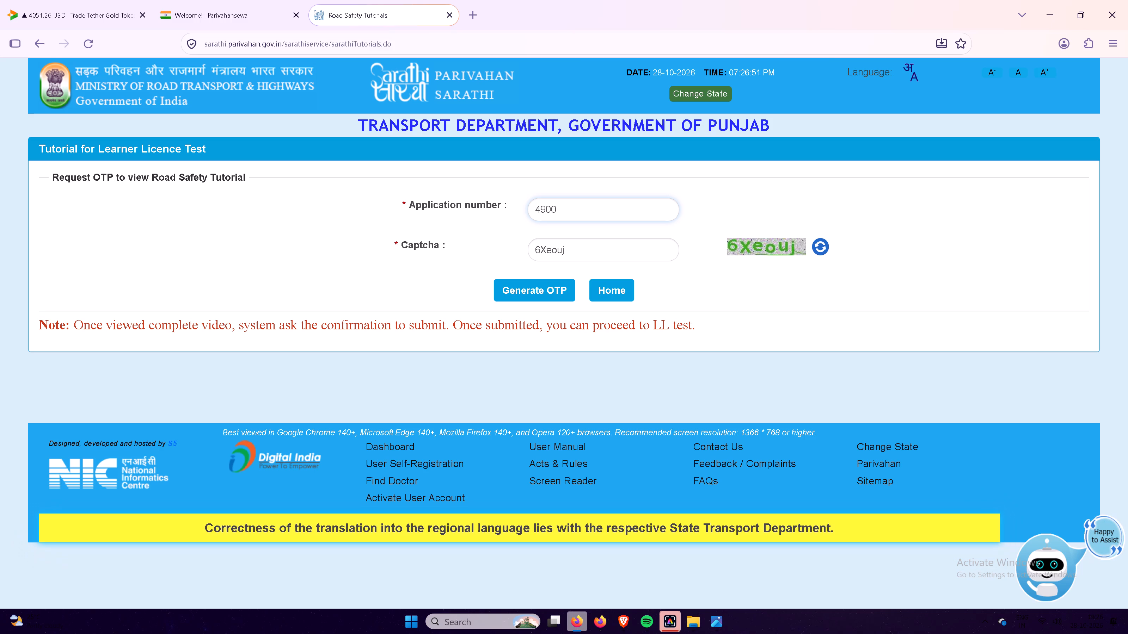
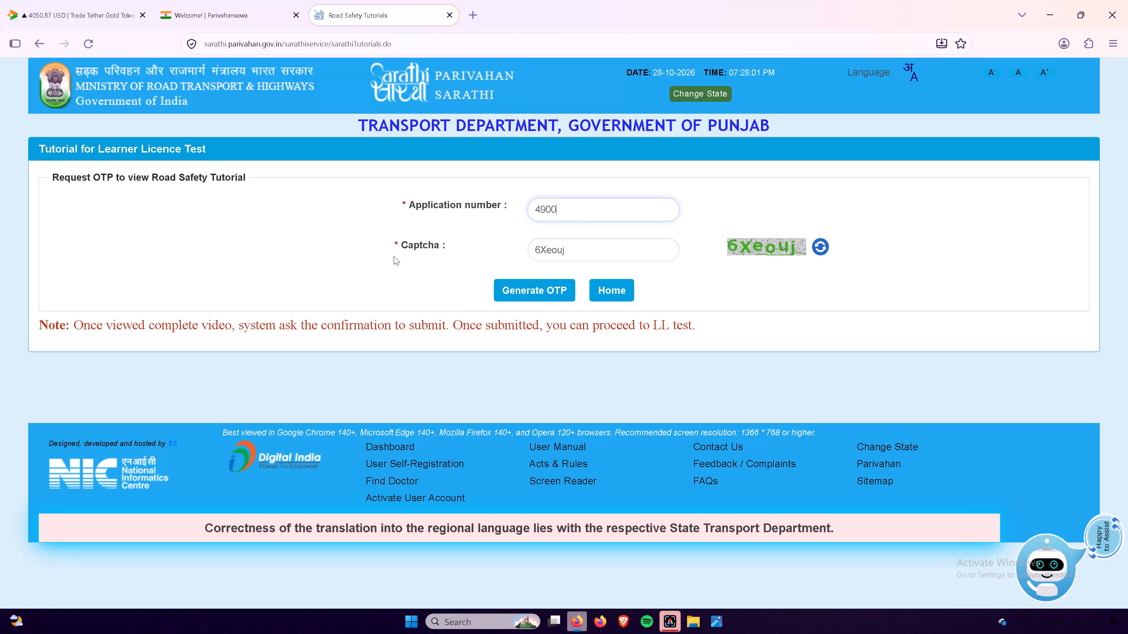
# Leave the Road Safety Tutorial OTP request form and close its page, returning to the Parivahan home page.
pyautogui.click(43, 44)
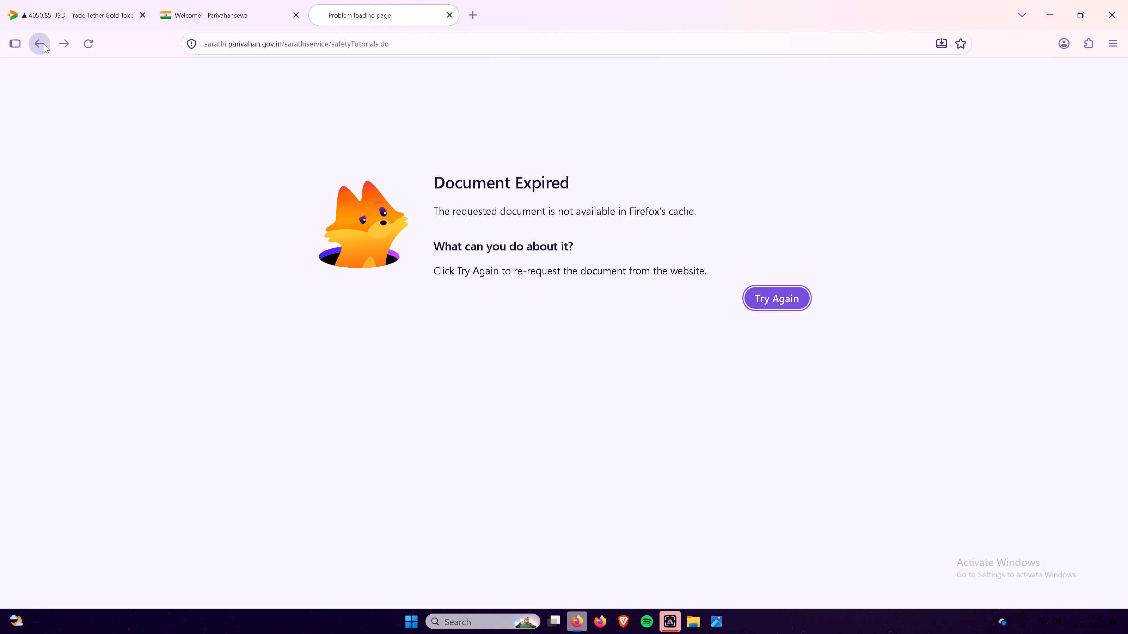
pyautogui.click(44, 44)
pyautogui.click(454, 18)
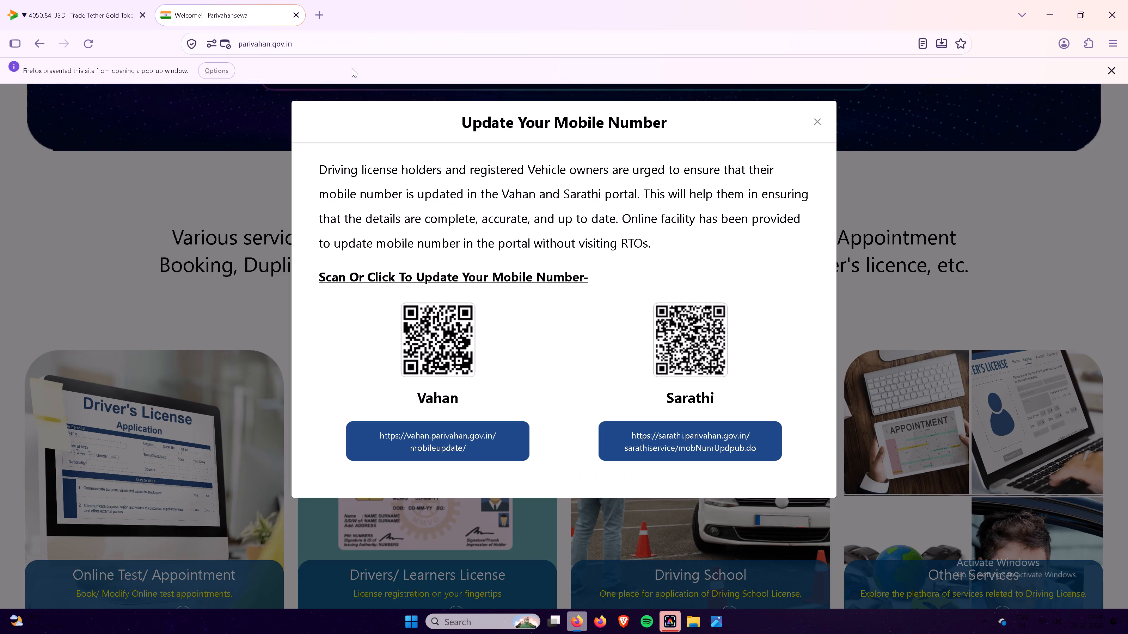
# Dismiss the mobile number update notice and open the Drivers/ Learners License service from the Parivahan home page.
pyautogui.click(822, 126)
pyautogui.scroll(-3, 501, 398)
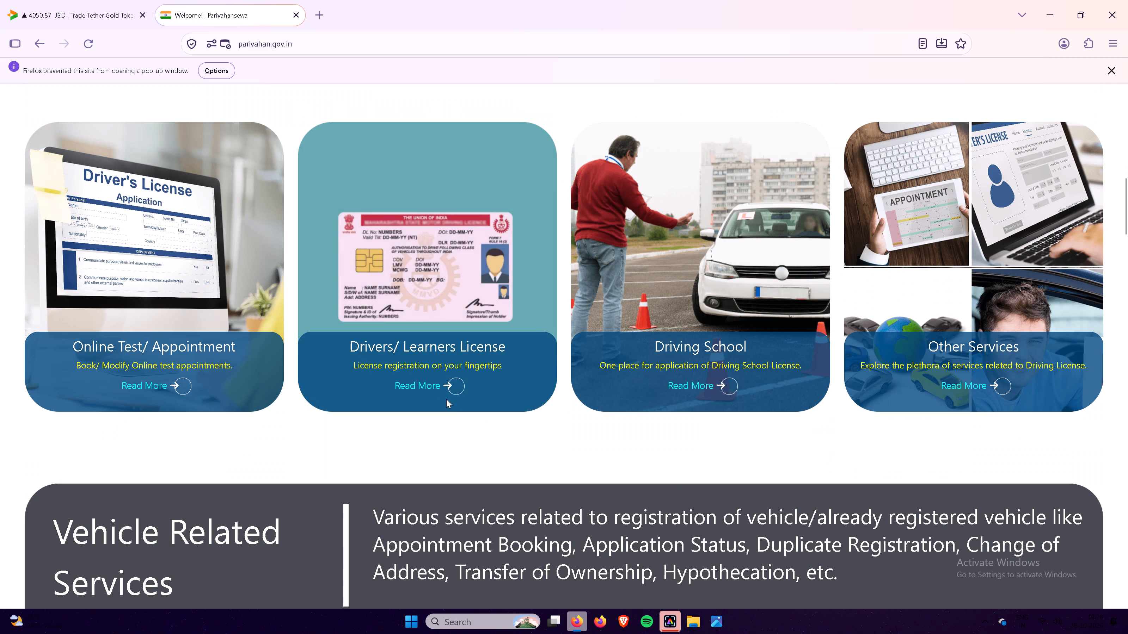
pyautogui.click(420, 379)
pyautogui.click(415, 302)
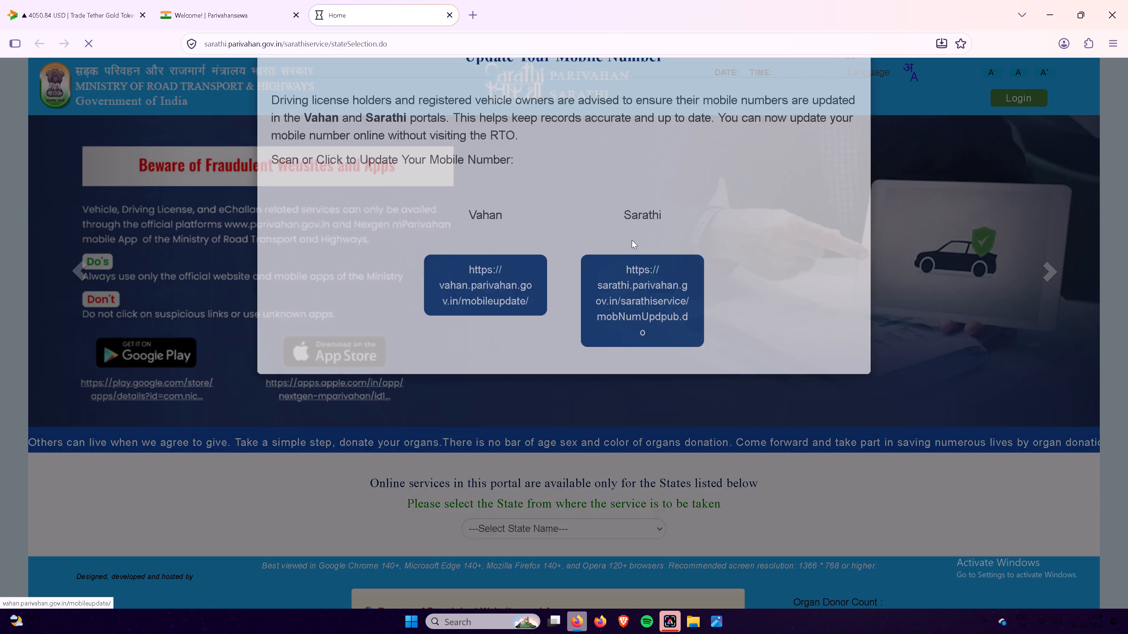
# Dismiss the mobile number notice on the Sarathi portal and choose Punjab as the service state.
pyautogui.click(853, 99)
pyautogui.scroll(-1, 596, 478)
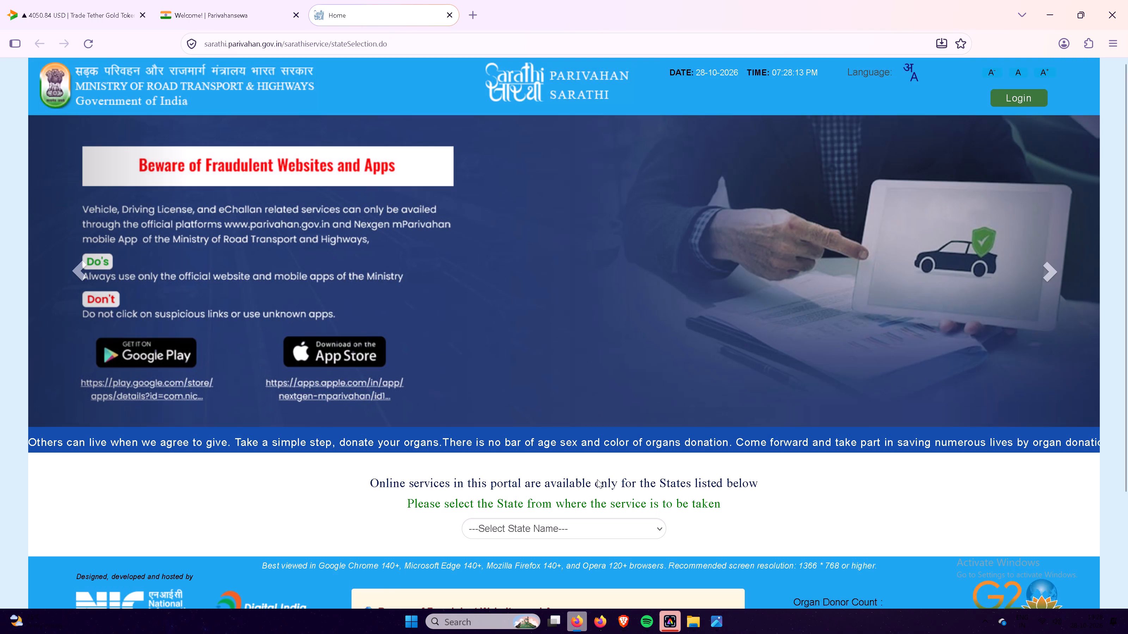
pyautogui.click(590, 455)
pyautogui.scroll(-2, 522, 133)
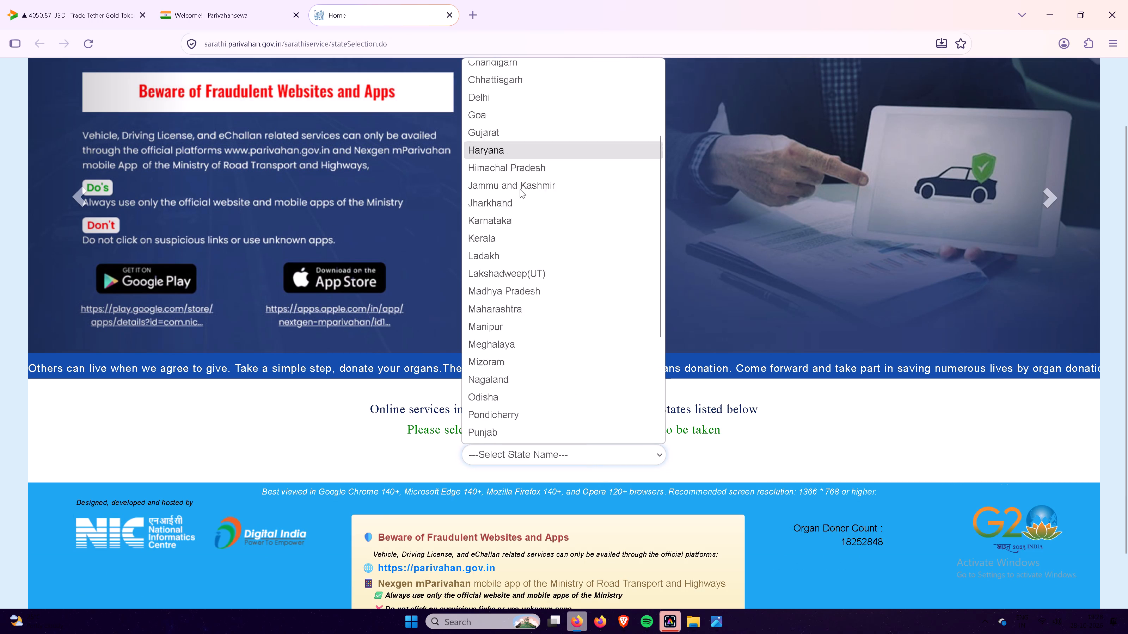
pyautogui.scroll(-4, 520, 189)
pyautogui.click(527, 270)
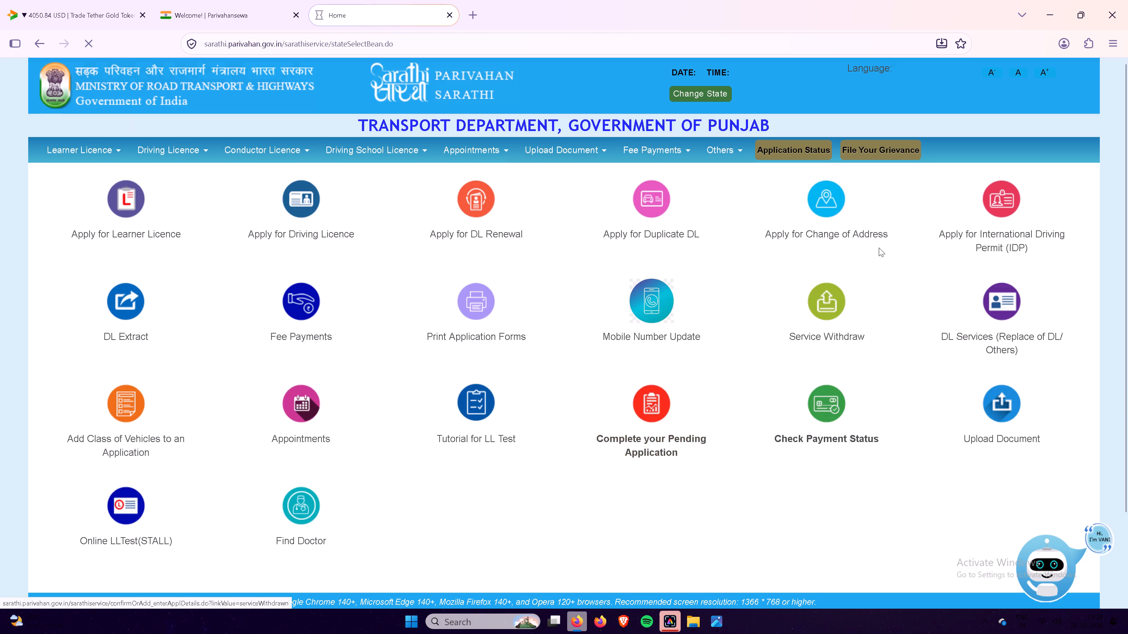
# Open the Find Application Number service for Punjab.
pyautogui.click(851, 92)
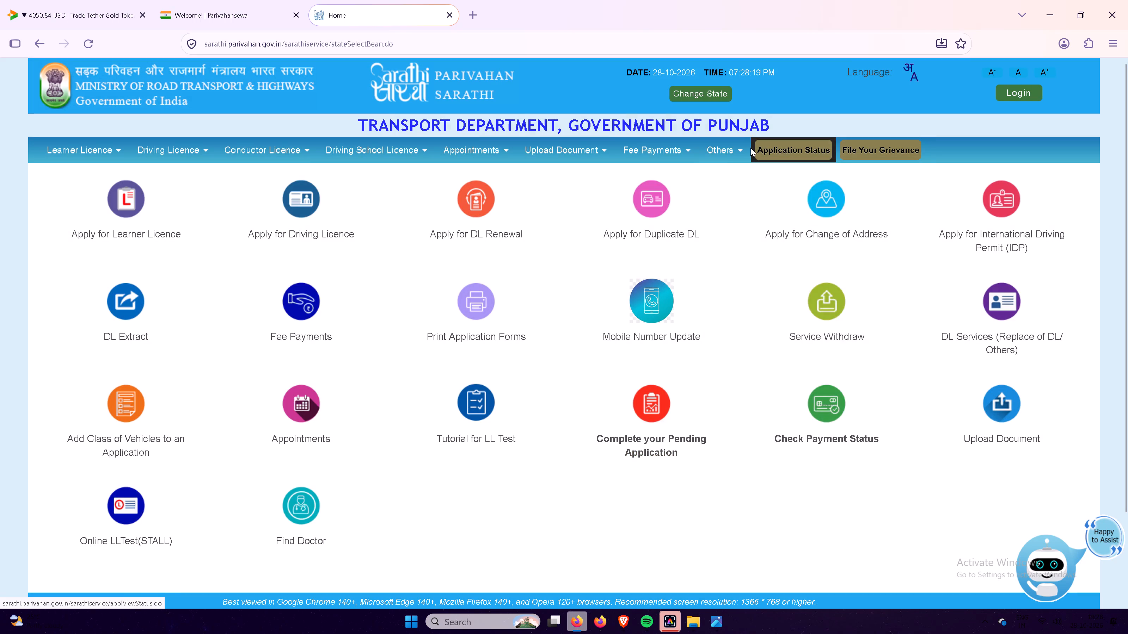
pyautogui.click(735, 148)
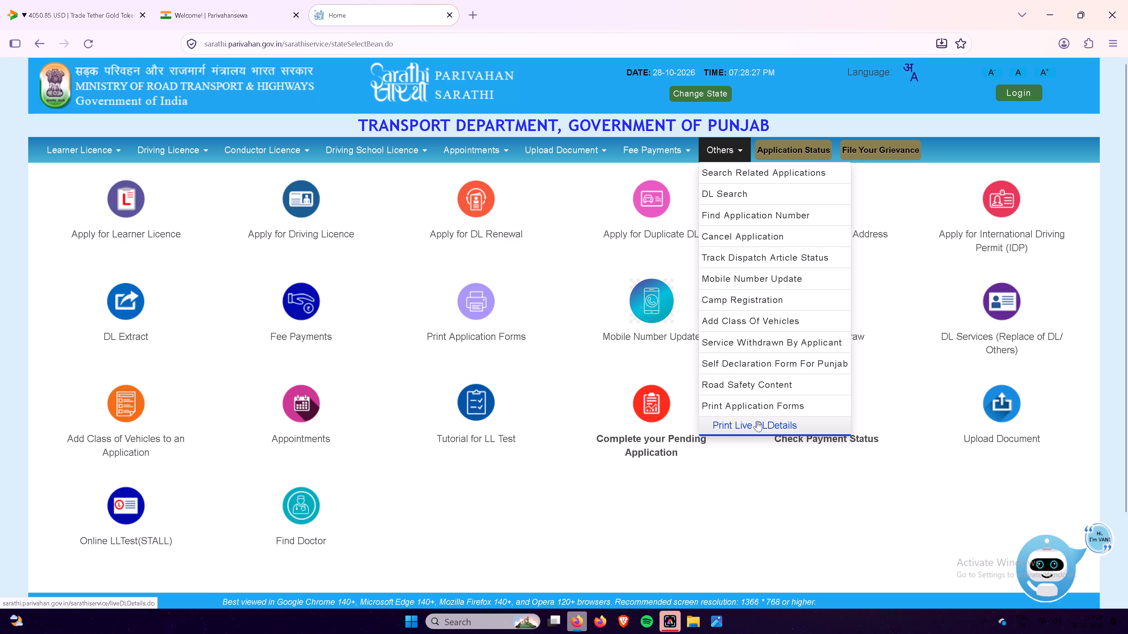
pyautogui.click(757, 219)
# Set the state to Punjab in the Application Number Search form.
pyautogui.click(372, 203)
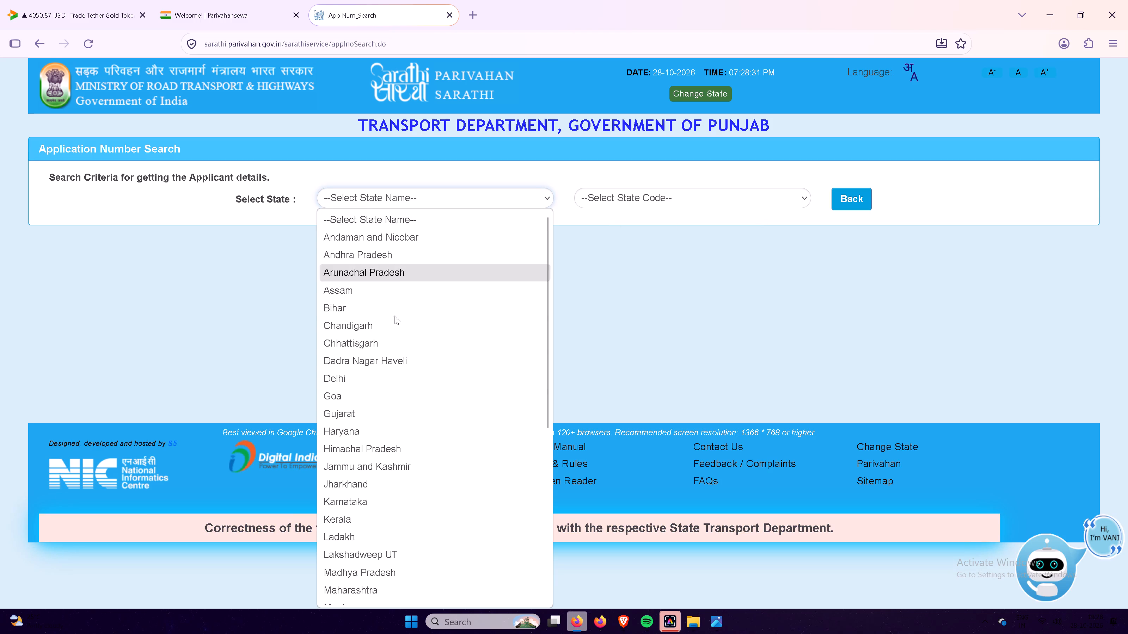
pyautogui.scroll(-4, 400, 361)
pyautogui.scroll(-3, 415, 319)
pyautogui.click(362, 436)
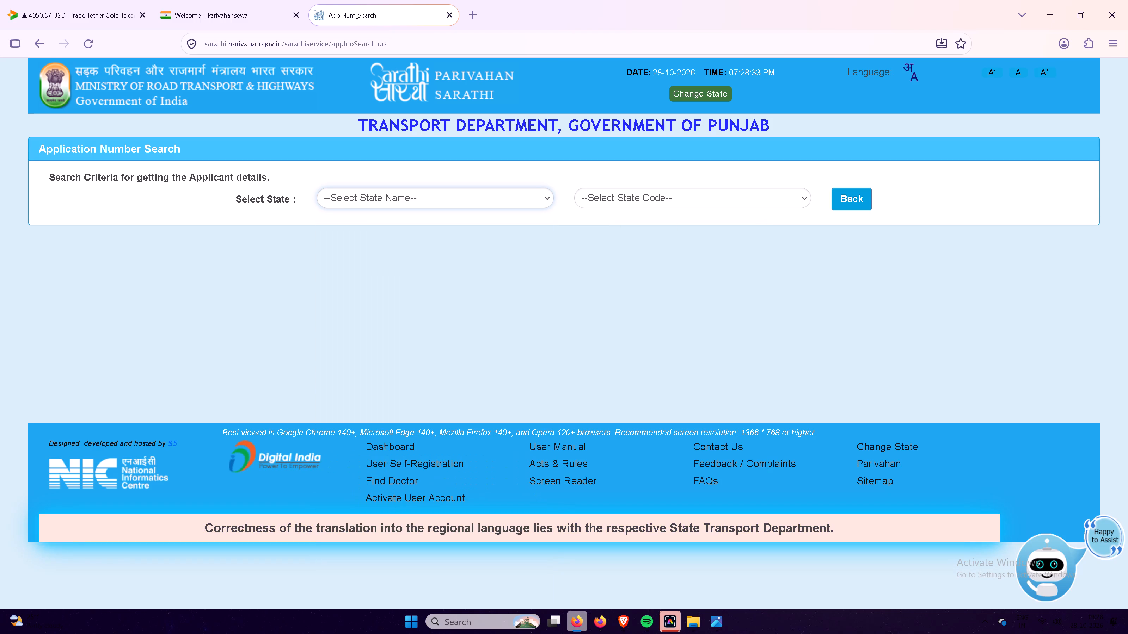
# Look through the list of Punjab RTO names down to its end for the applicant's office.
pyautogui.click(363, 225)
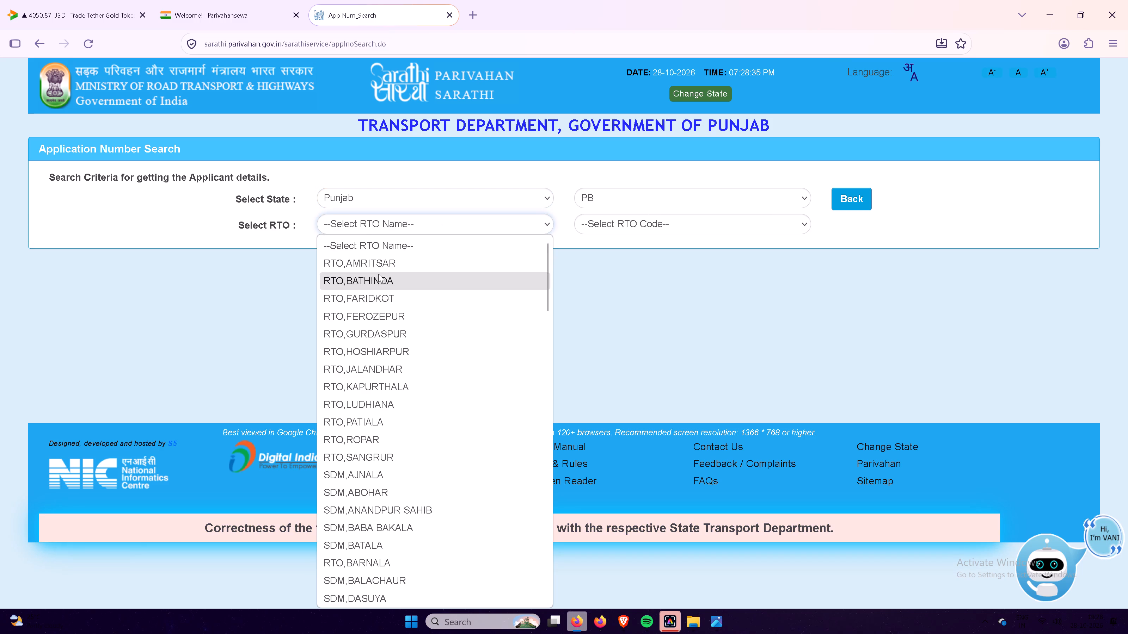
pyautogui.scroll(-1, 379, 284)
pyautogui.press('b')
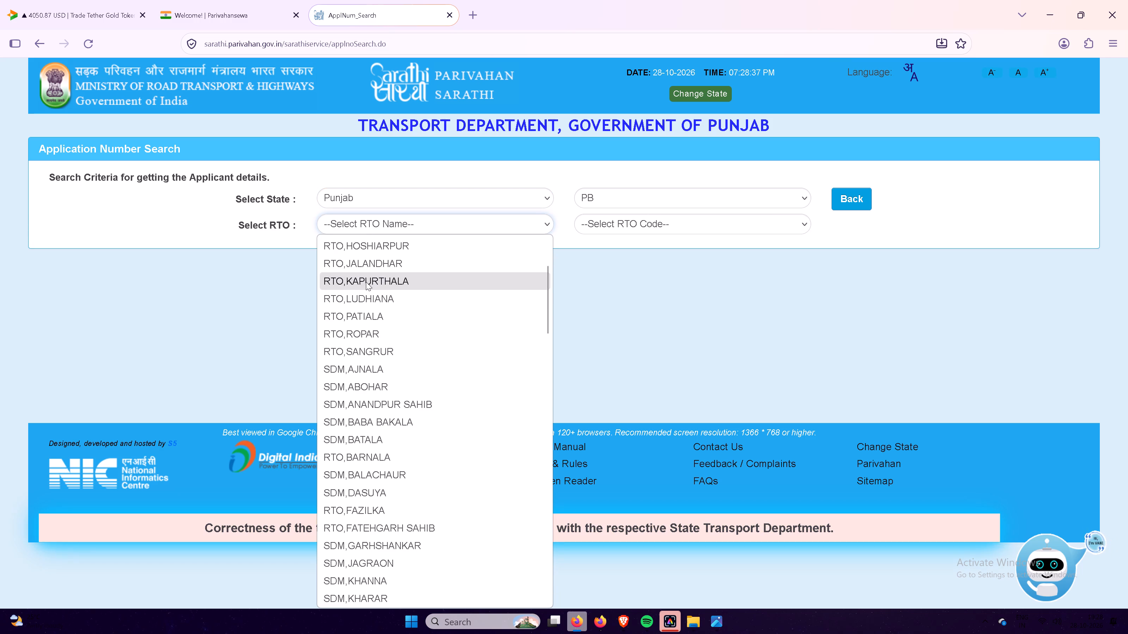
pyautogui.scroll(-1, 388, 331)
pyautogui.scroll(-3, 411, 374)
pyautogui.scroll(-11, 416, 431)
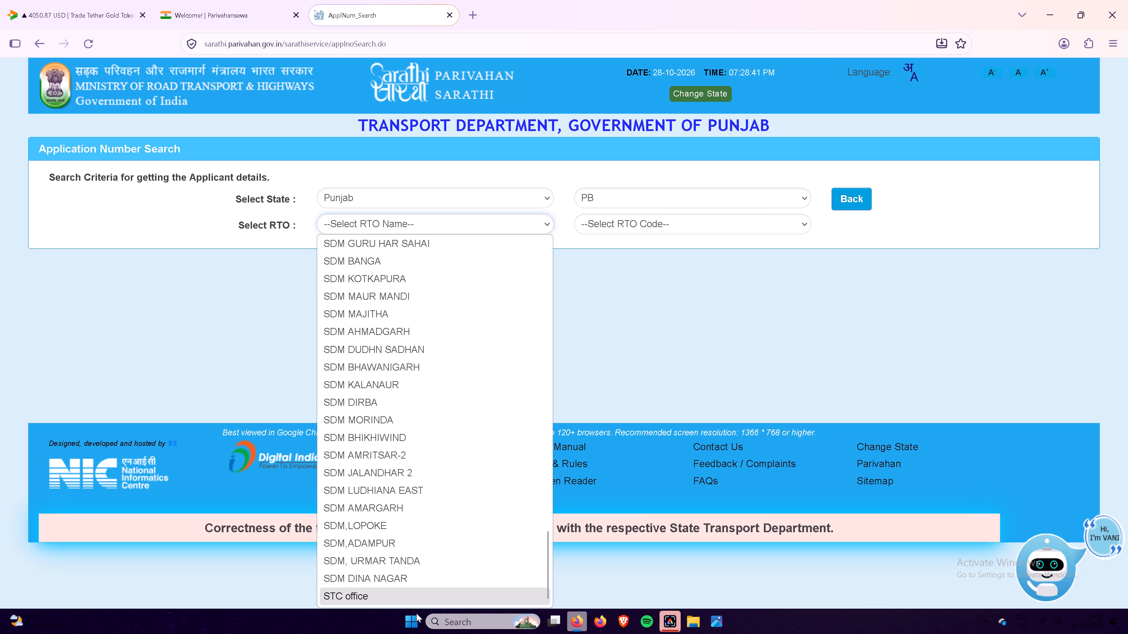
# Go back through the RTO names one by one, from the end to the start, looking for the applicant's office.
pyautogui.press('Up')
pyautogui.press('Up')
pyautogui.press('Up')
pyautogui.press('Up')
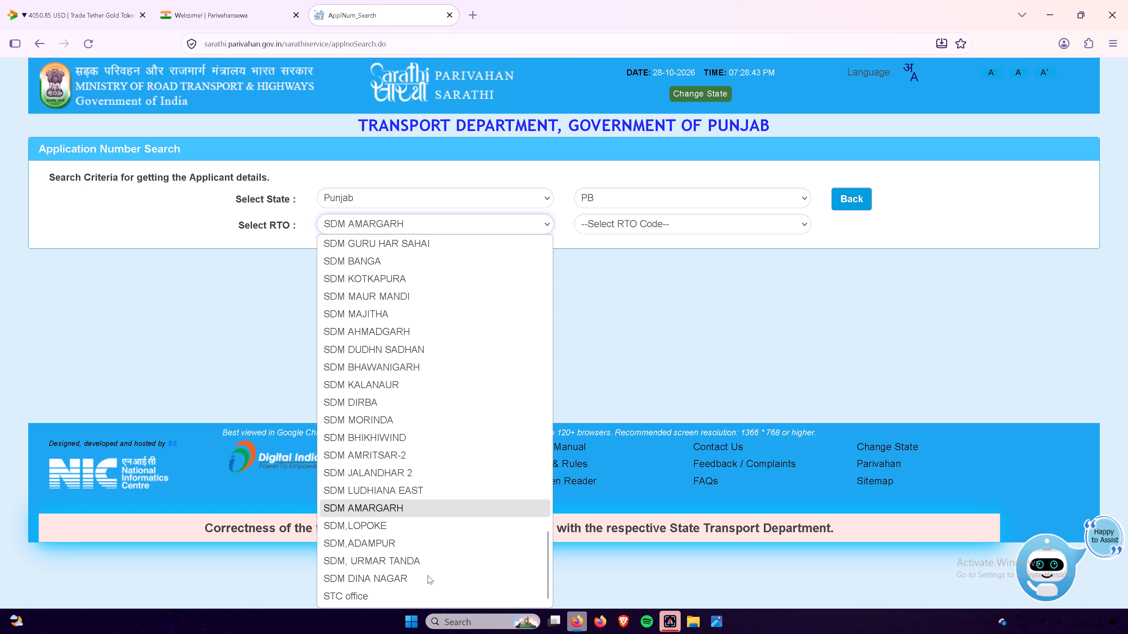
pyautogui.press('Up')
pyautogui.press('Up')
pyautogui.press('Up')
pyautogui.press('Up')
pyautogui.press('Up')
pyautogui.press('Up')
pyautogui.press('Up')
pyautogui.press('Up')
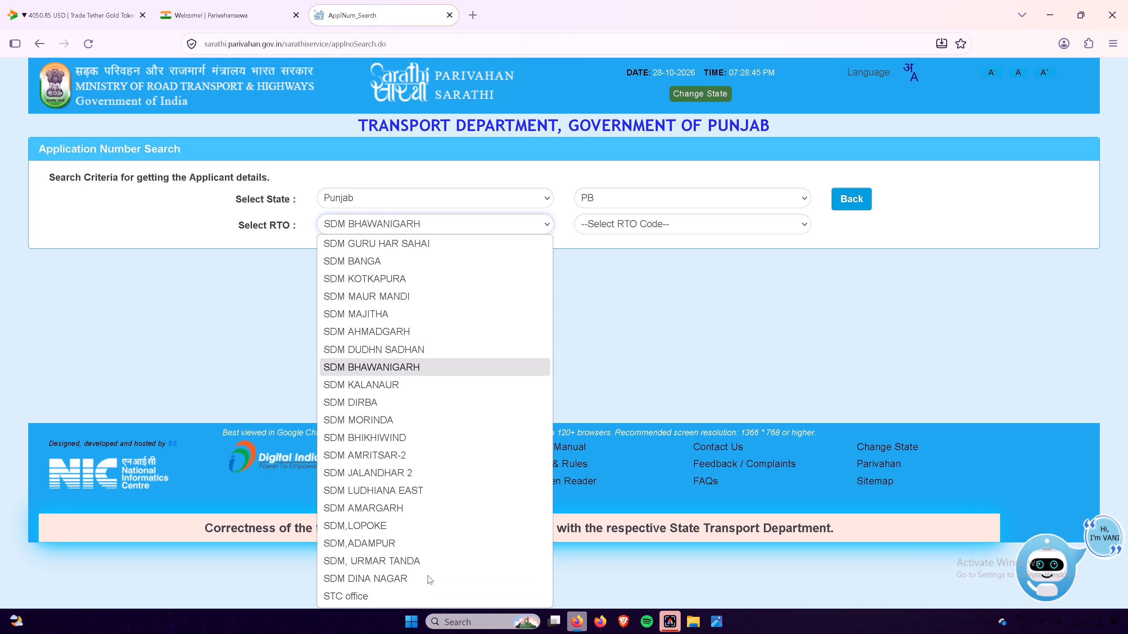
pyautogui.press('Up')
pyautogui.press('Up')
pyautogui.press('Up')
pyautogui.press('Up')
pyautogui.press('Up')
pyautogui.press('Up')
pyautogui.press('Up')
pyautogui.press('Up')
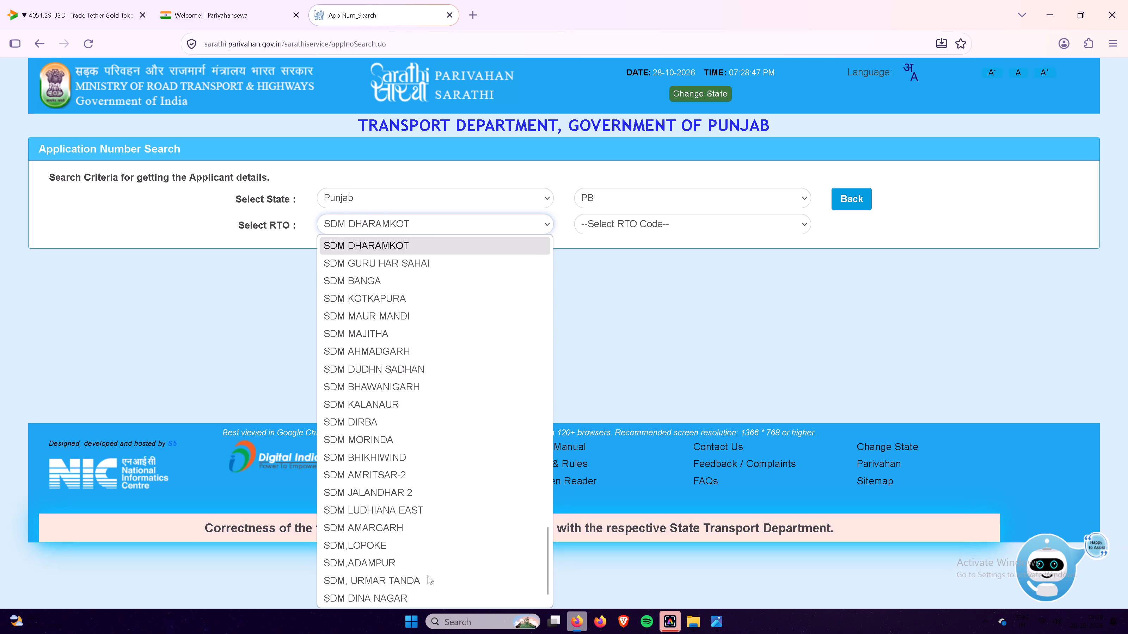
pyautogui.press('Up')
pyautogui.press('Up')
pyautogui.press('Up')
pyautogui.press('Up')
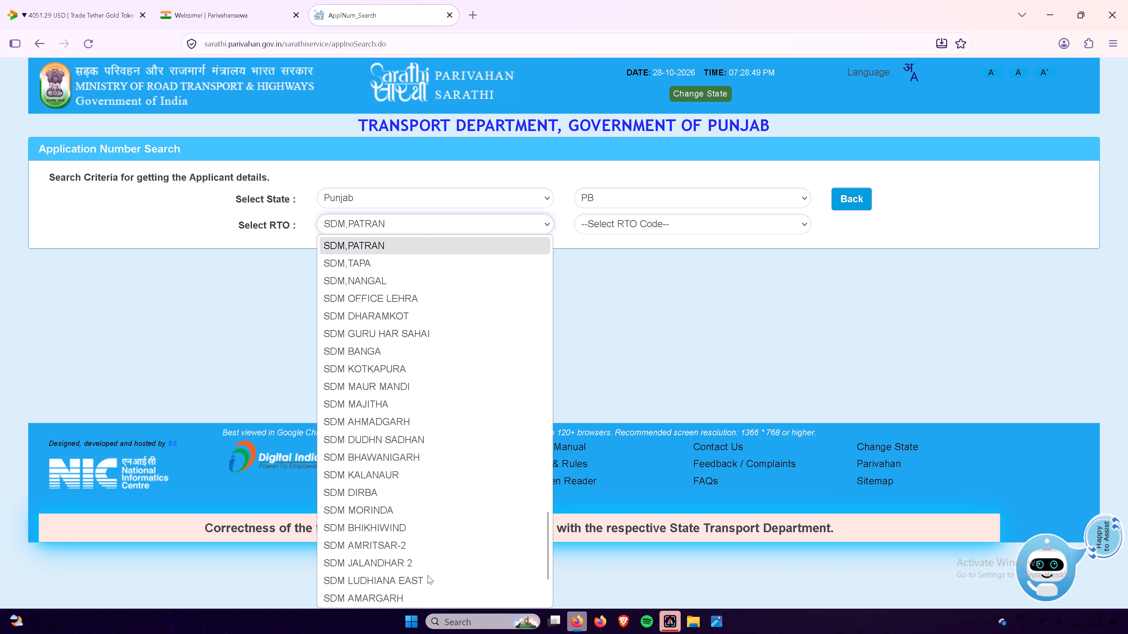
pyautogui.press('Up')
pyautogui.press('Up')
pyautogui.press('Up')
pyautogui.press('Up')
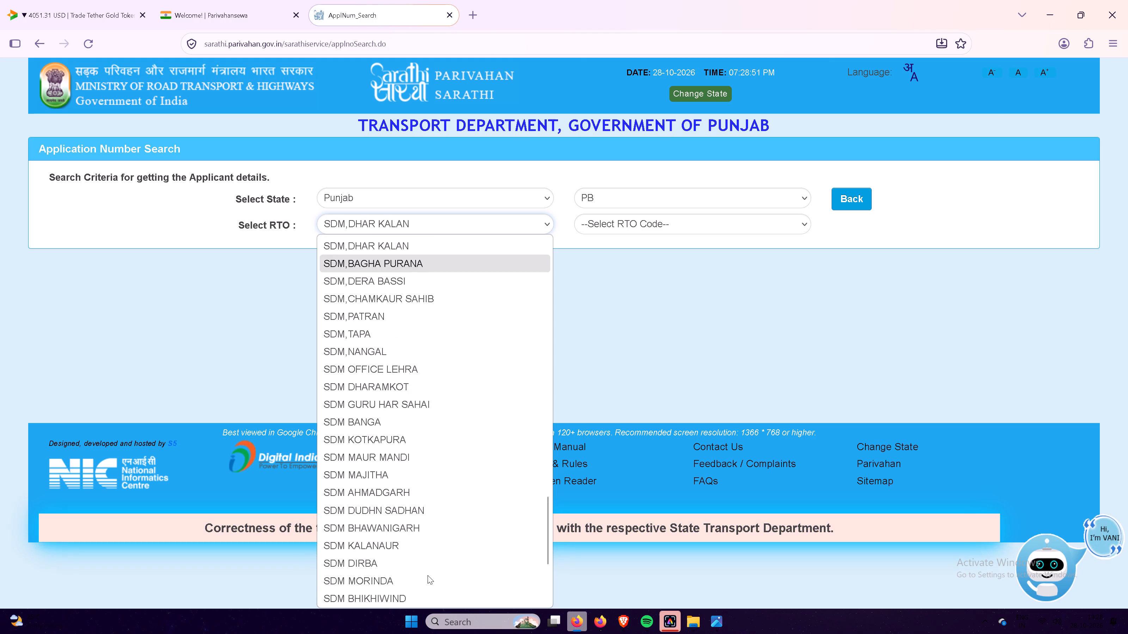
pyautogui.press('Up')
pyautogui.press('Up')
pyautogui.press('Up')
pyautogui.press('Up')
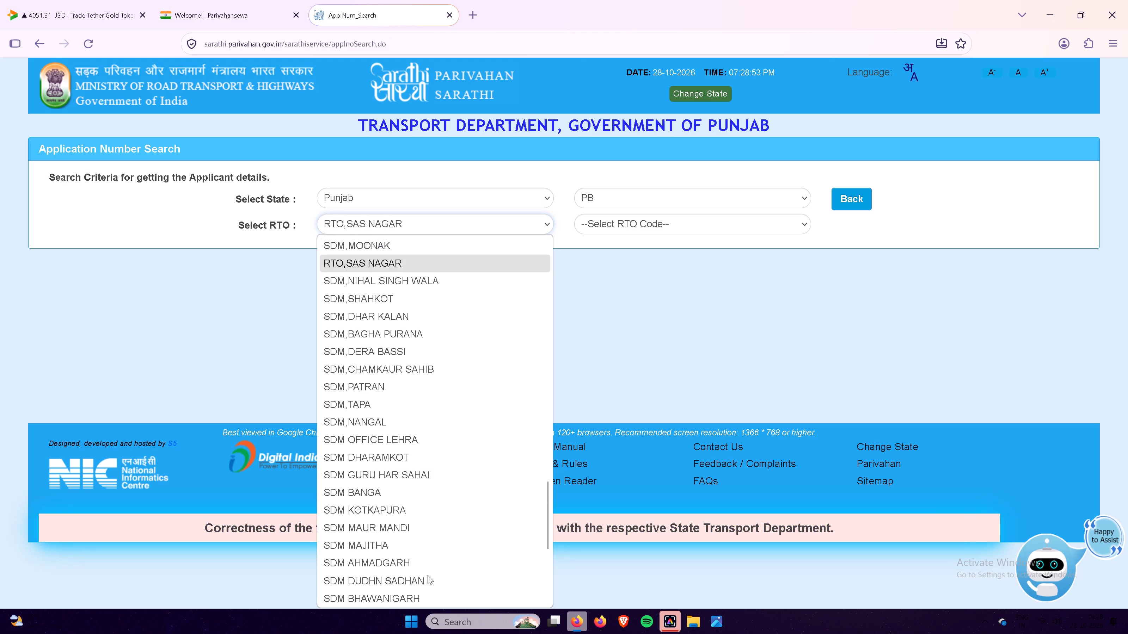
pyautogui.press('Up')
pyautogui.press('Up')
pyautogui.press('Up')
pyautogui.press('Up')
pyautogui.press('Up')
pyautogui.press('Up')
pyautogui.press('Up')
pyautogui.press('Up')
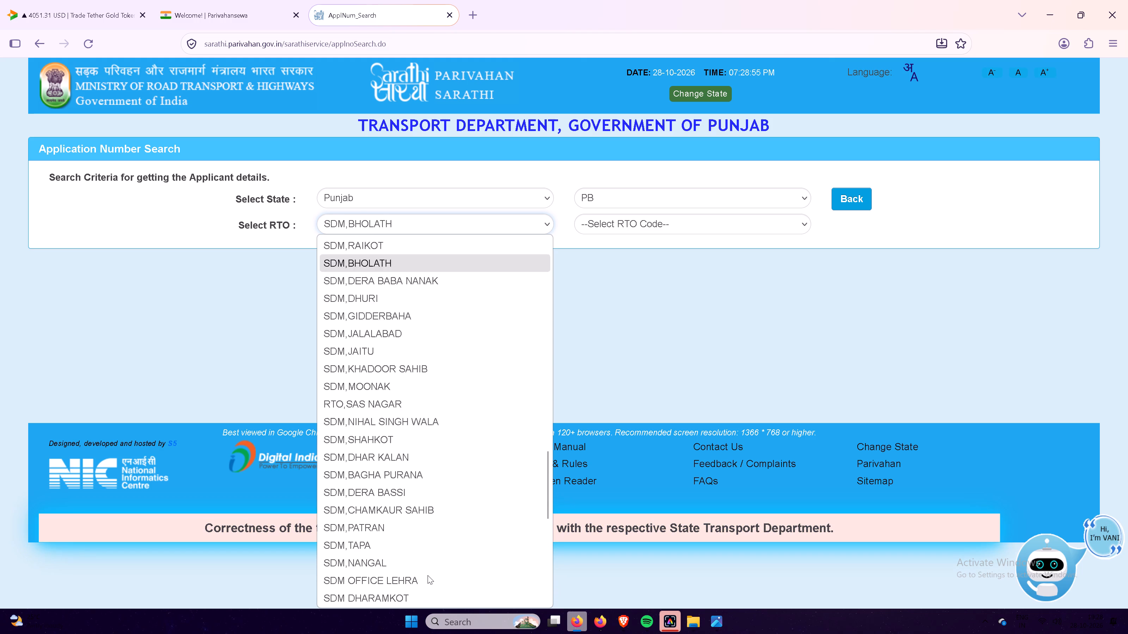
pyautogui.press('Up')
pyautogui.press('Up')
pyautogui.press('Up')
pyautogui.press('Up')
pyautogui.press('Up')
pyautogui.press('Up')
pyautogui.press('Up')
pyautogui.press('Up')
pyautogui.press('Up')
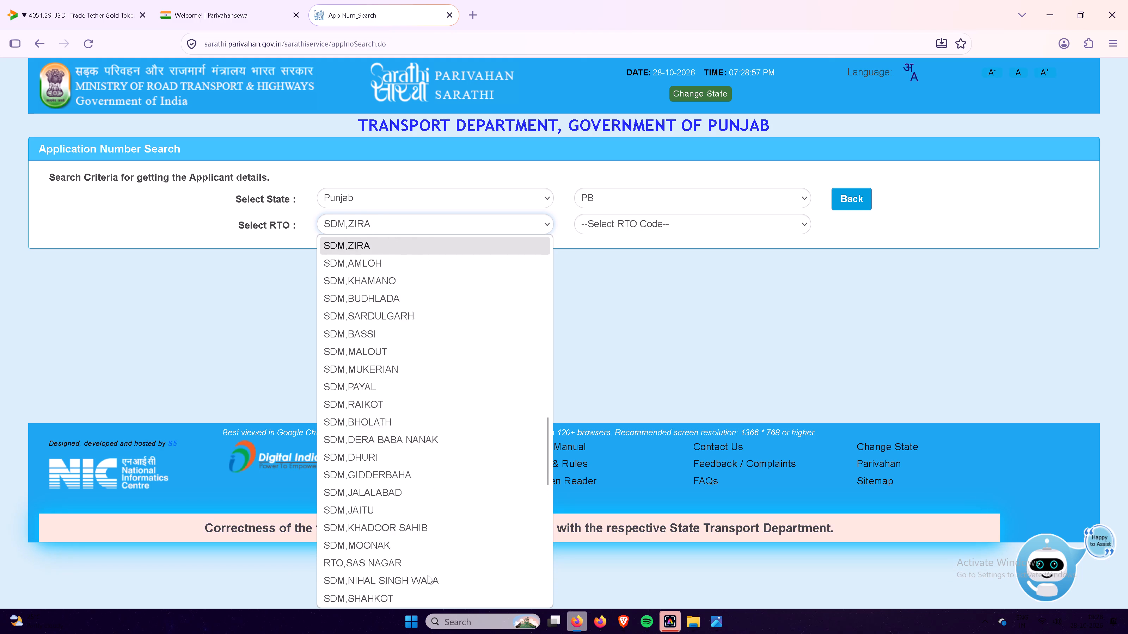
pyautogui.press('Up')
pyautogui.press('Up')
pyautogui.press('Up')
pyautogui.press('Up')
pyautogui.press('Up')
pyautogui.press('Up')
pyautogui.press('Up')
pyautogui.press('Up')
pyautogui.press('Up')
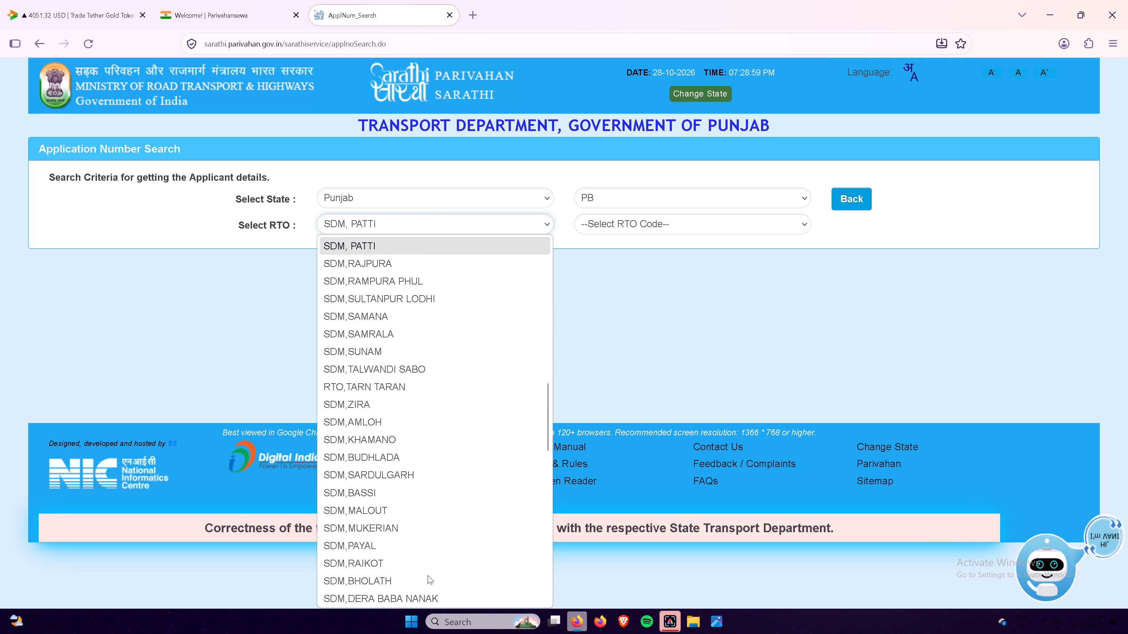
pyautogui.press('Up')
pyautogui.press('Up')
pyautogui.press('Up')
pyautogui.press('Up')
pyautogui.press('Up')
pyautogui.press('Up')
pyautogui.press('Up')
pyautogui.press('Up')
pyautogui.press('Up')
pyautogui.press('Up')
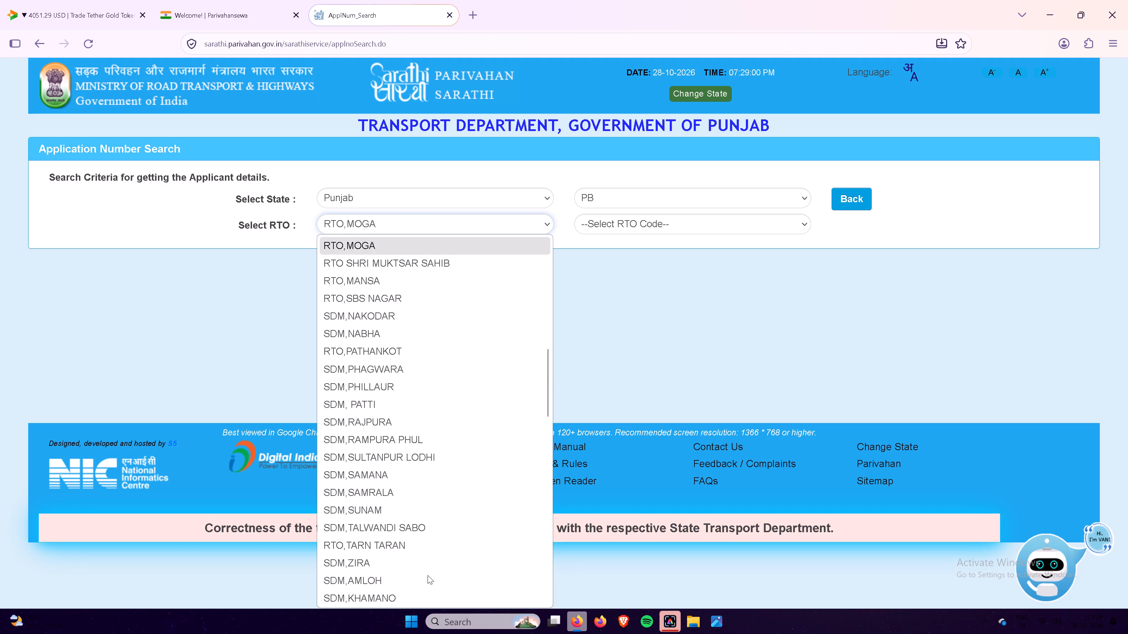
pyautogui.press('Up')
pyautogui.press('Up')
pyautogui.press('Up')
pyautogui.press('Up')
pyautogui.press('Up')
pyautogui.press('Up')
pyautogui.press('Up')
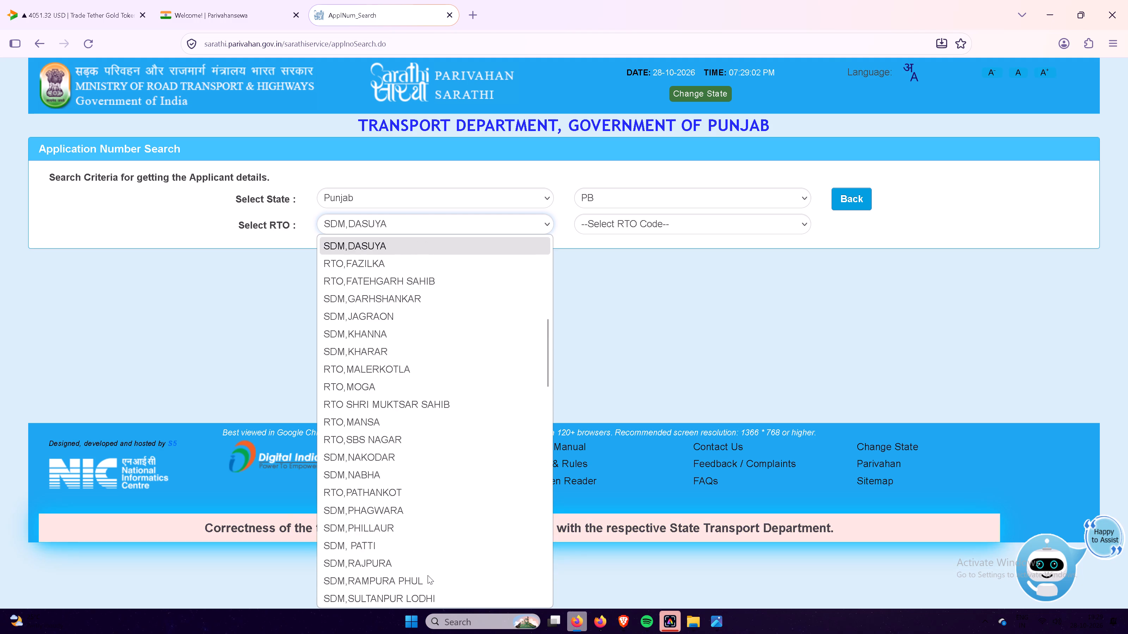
pyautogui.press('Up')
pyautogui.press('Up')
pyautogui.press('Up')
pyautogui.press('Up')
pyautogui.press('Up')
pyautogui.press('Up')
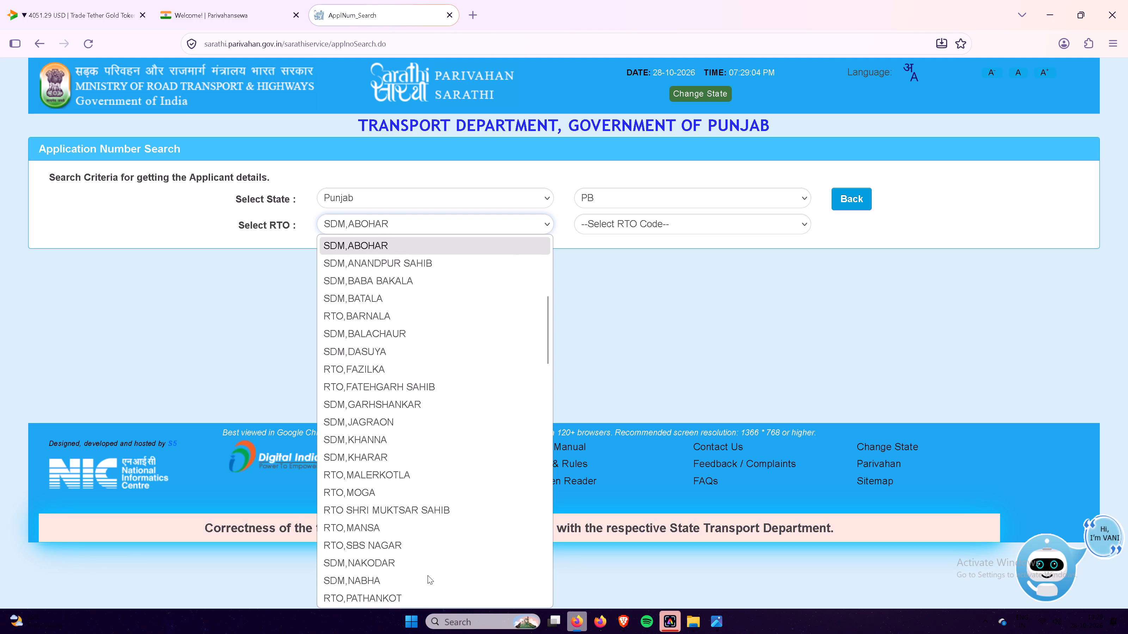
pyautogui.press('Up')
pyautogui.press('Up')
pyautogui.press('Up')
pyautogui.press('Up')
pyautogui.press('Up')
pyautogui.press('Up')
pyautogui.press('Up')
pyautogui.press('Up')
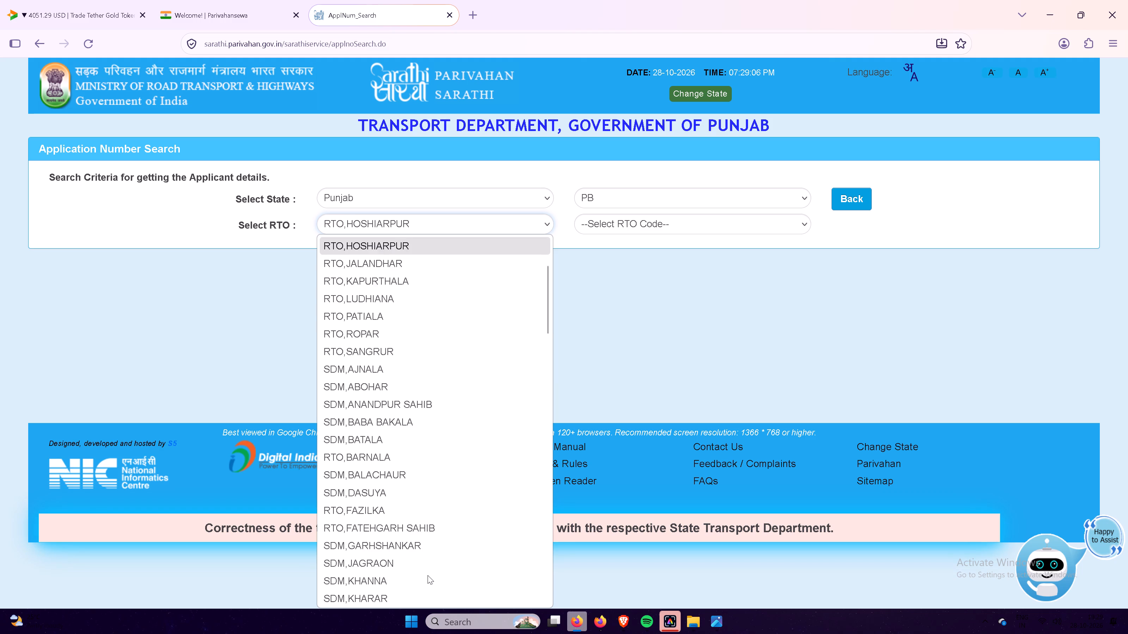
pyautogui.press('Up')
pyautogui.press('Up')
pyautogui.press('Up')
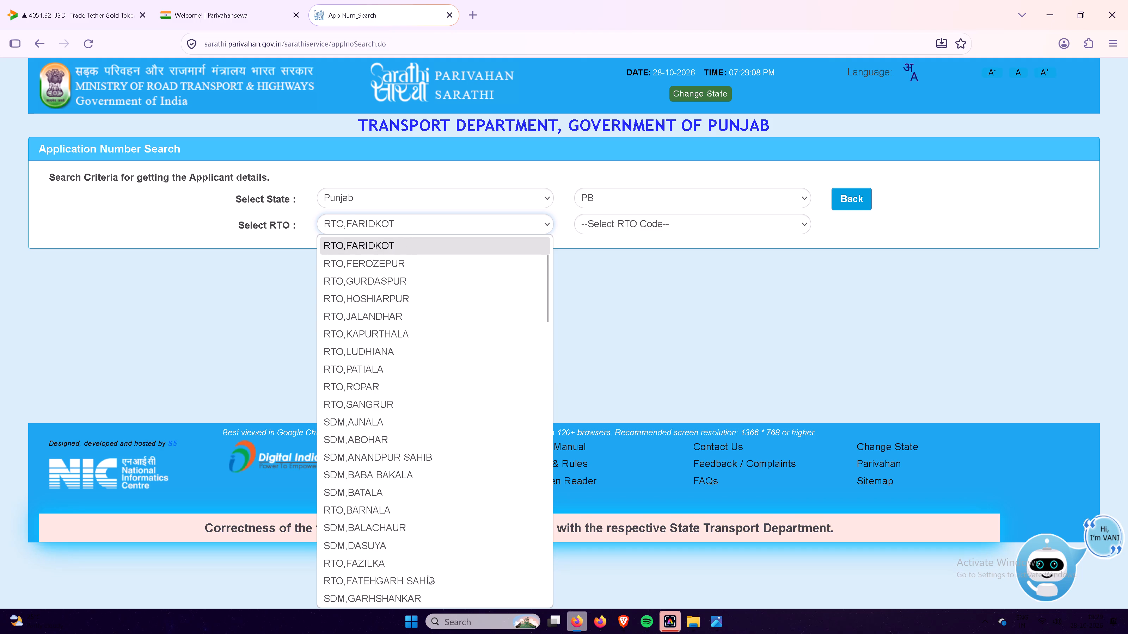
pyautogui.press('Up')
pyautogui.press('Up')
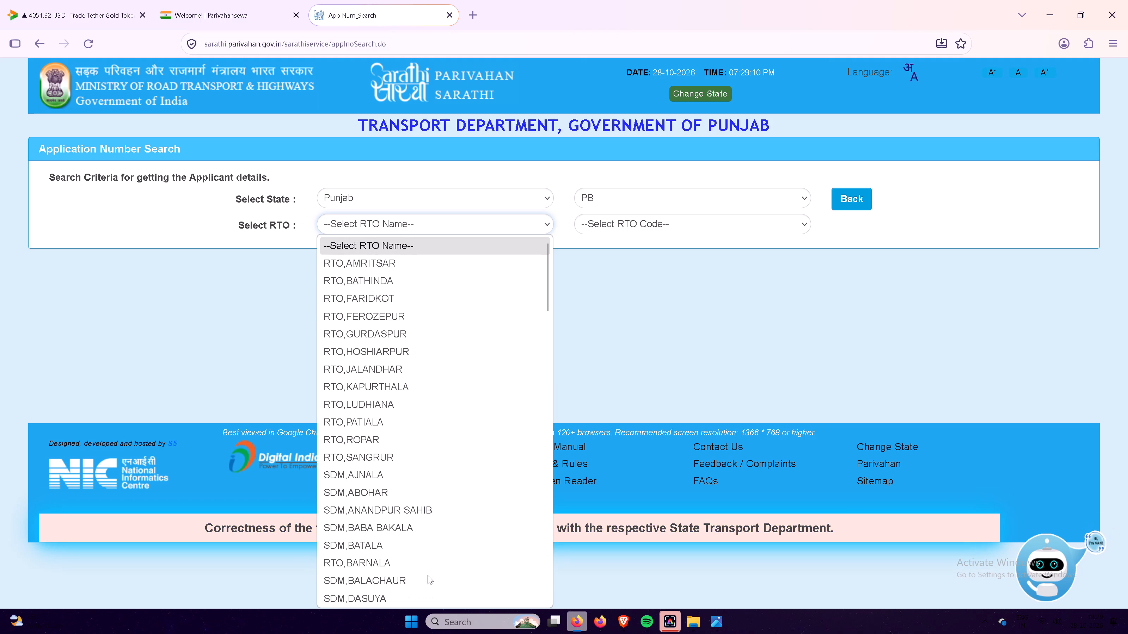
pyautogui.press('Up')
pyautogui.press('Up')
pyautogui.press('Up')
pyautogui.press('Up')
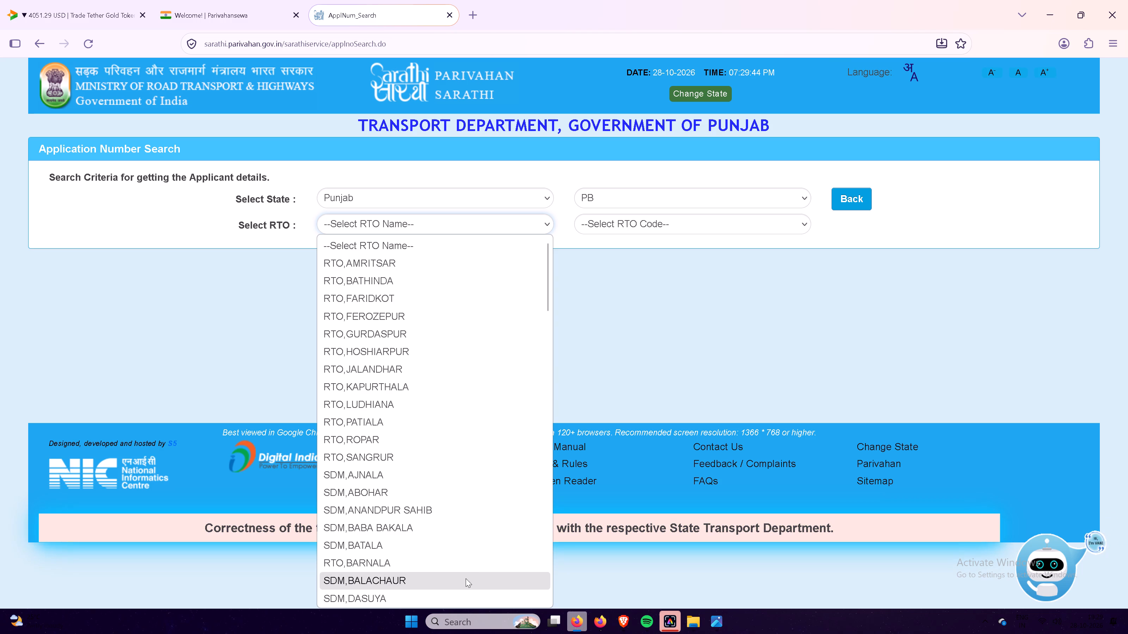
# Look through the whole list of Punjab RTO names again, down to its end and back, for the applicant's office.
pyautogui.scroll(-2, 488, 511)
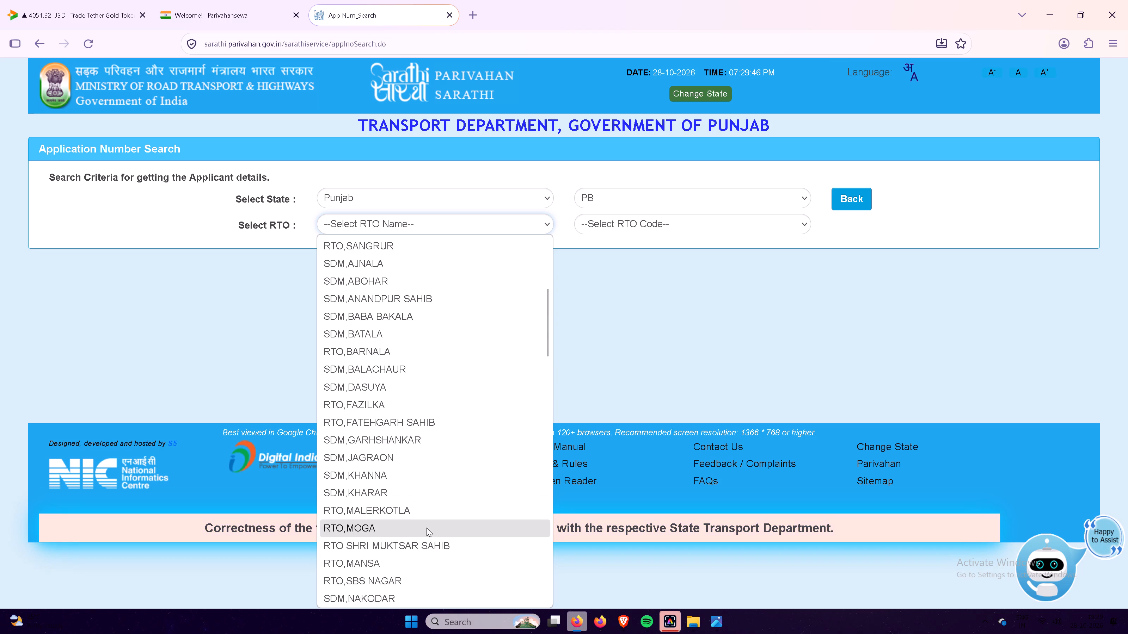
pyautogui.scroll(-17, 427, 531)
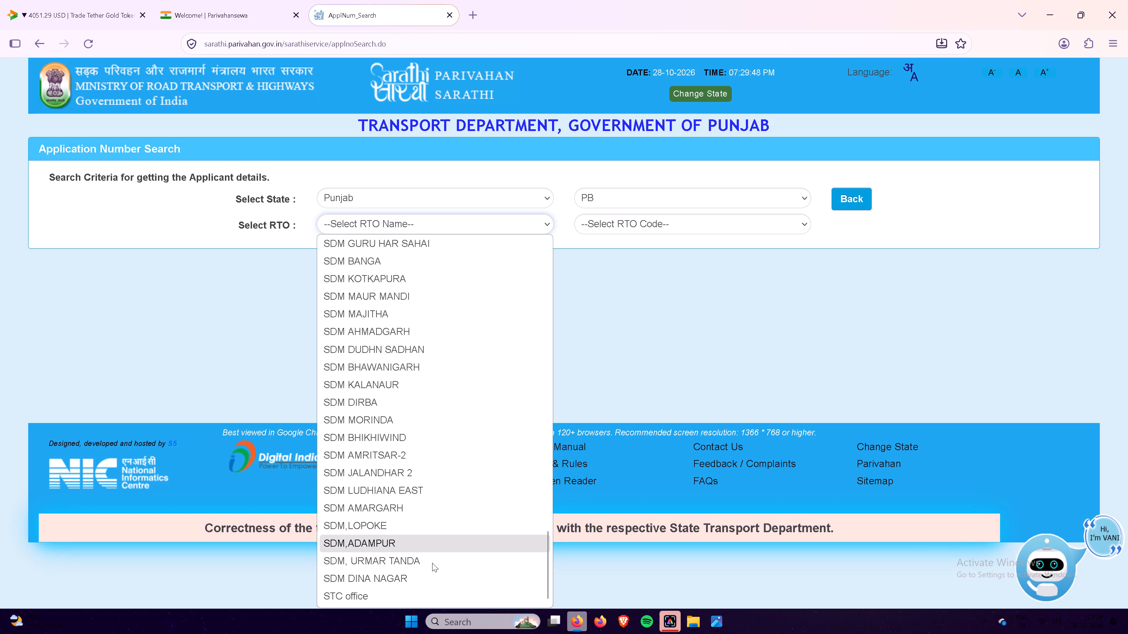
pyautogui.scroll(1, 473, 542)
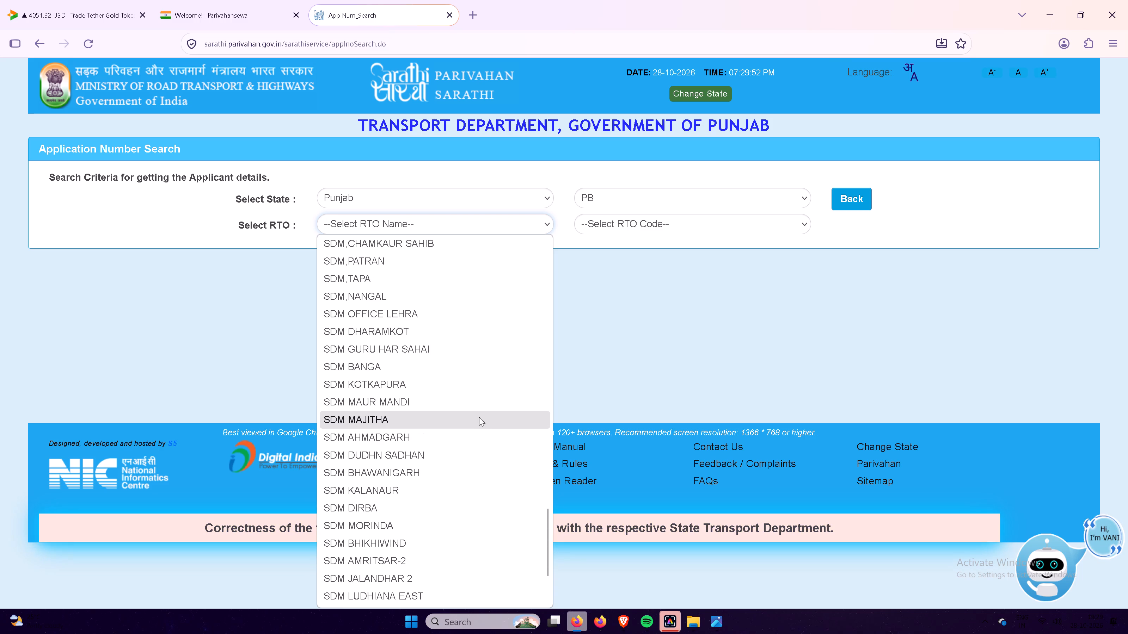
pyautogui.scroll(1, 473, 330)
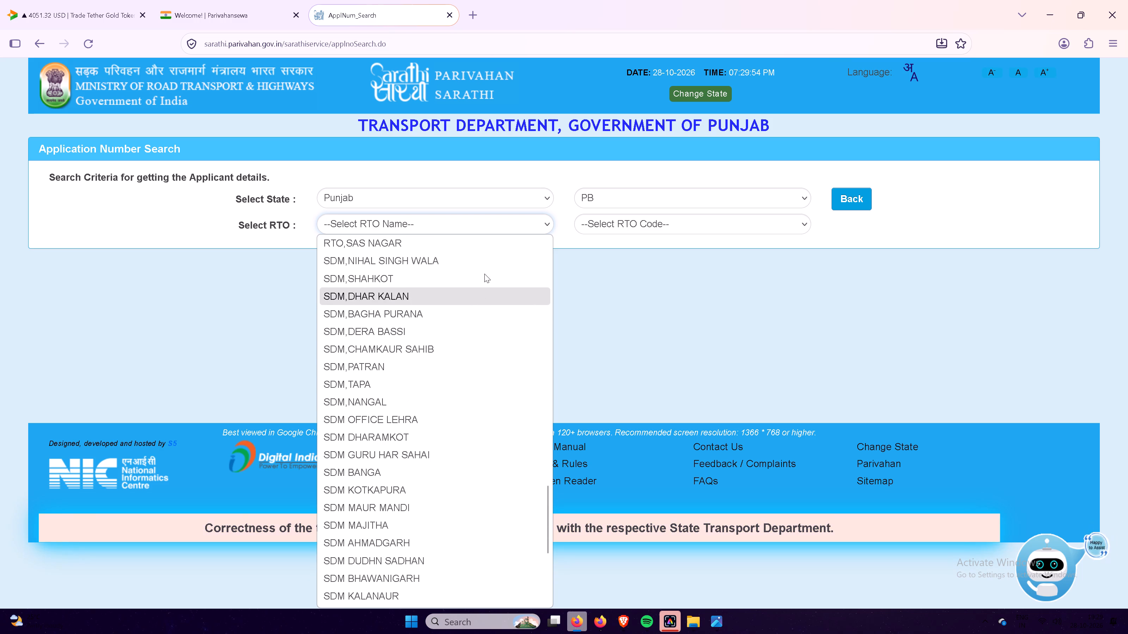
pyautogui.scroll(3, 490, 249)
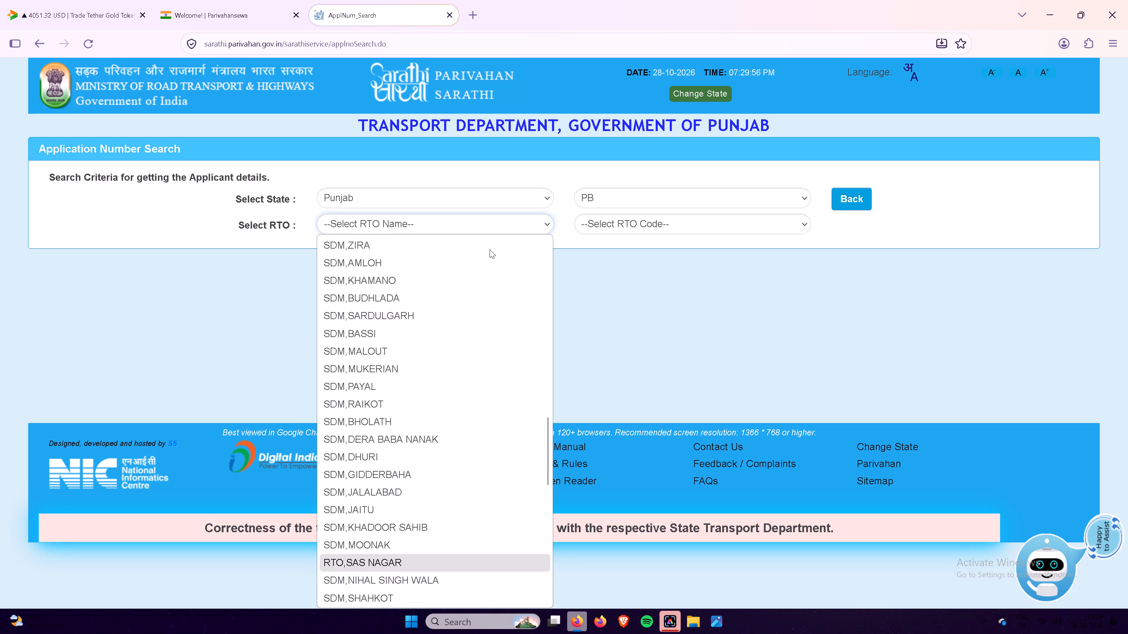
pyautogui.scroll(2, 511, 298)
pyautogui.scroll(3, 498, 363)
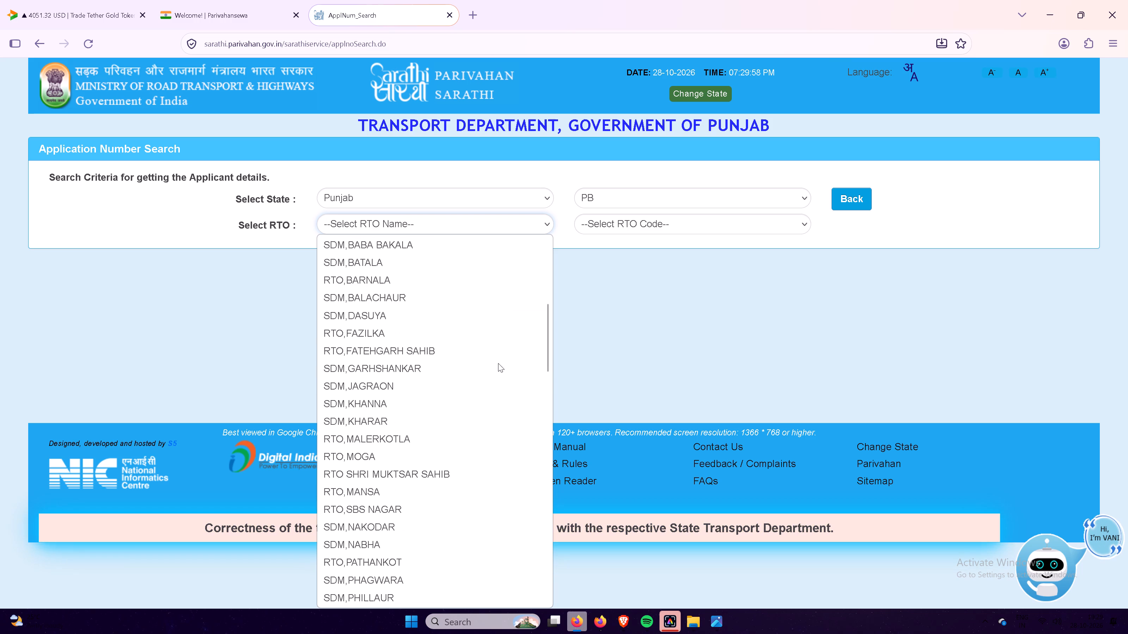
pyautogui.scroll(4, 479, 513)
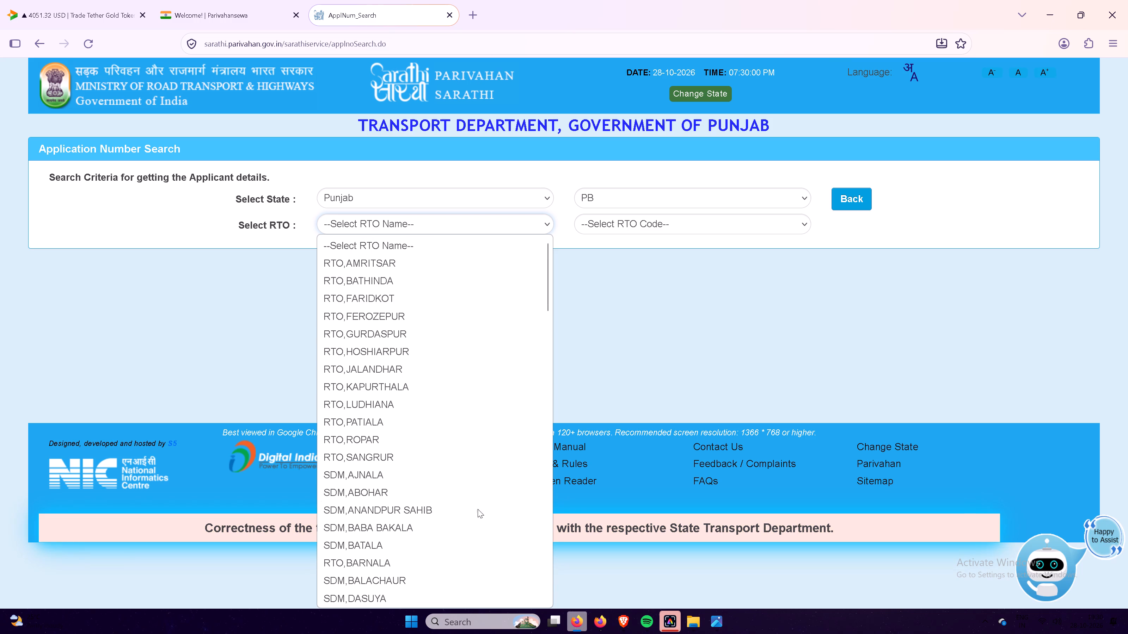
pyautogui.scroll(4, 474, 498)
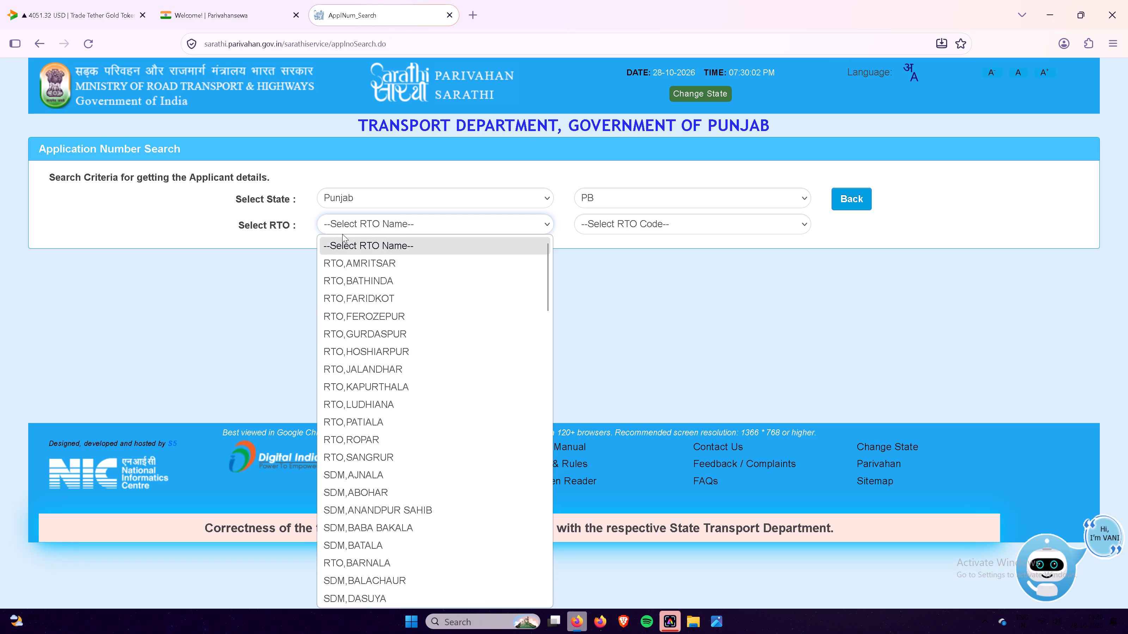
# Set the RTO to SDM, Baba Bakala, with RTO code PB17.
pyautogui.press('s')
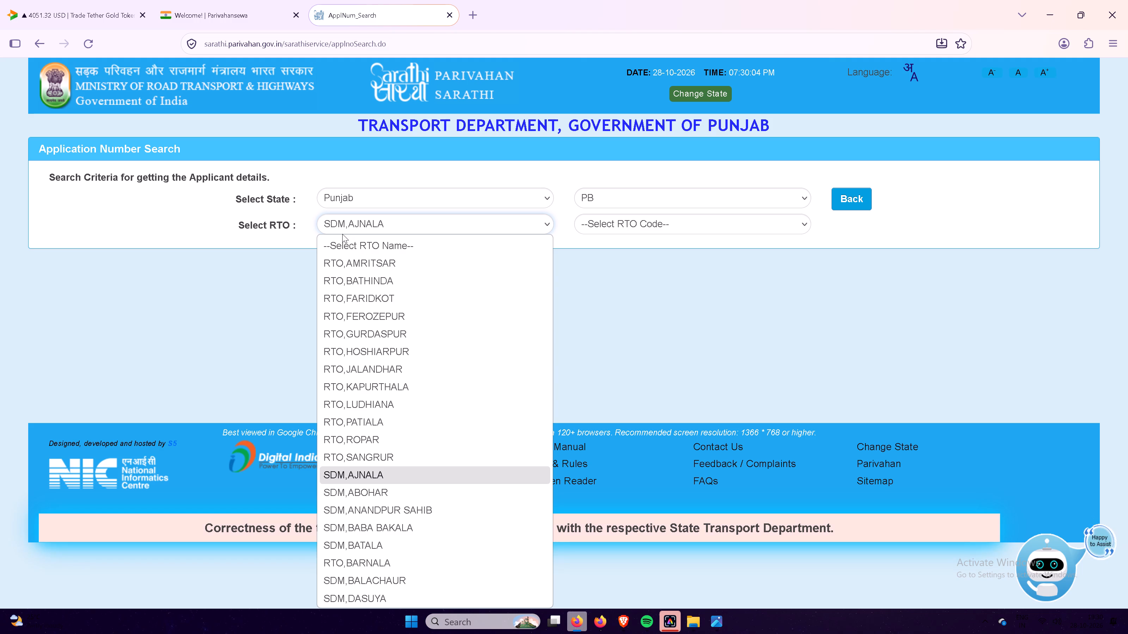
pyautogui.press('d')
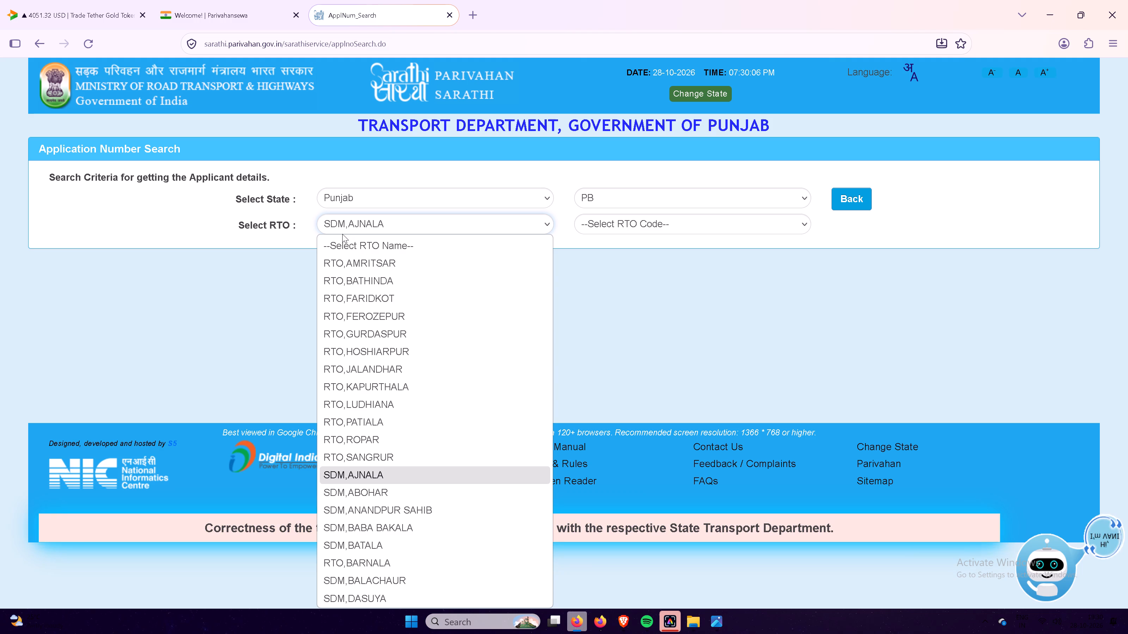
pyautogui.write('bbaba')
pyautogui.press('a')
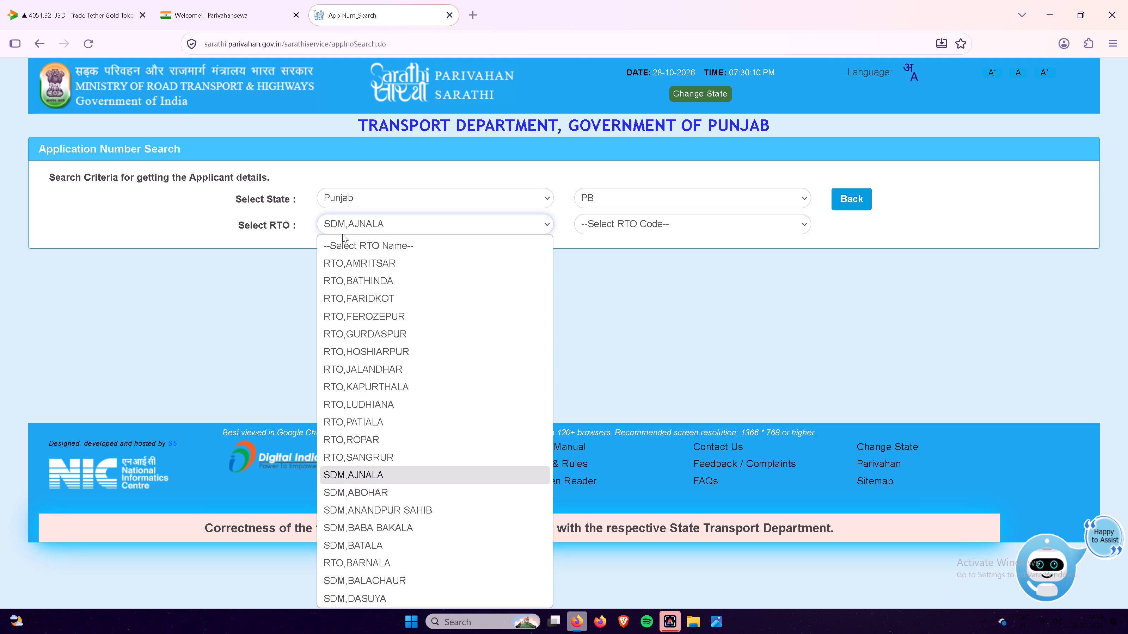
pyautogui.click(628, 216)
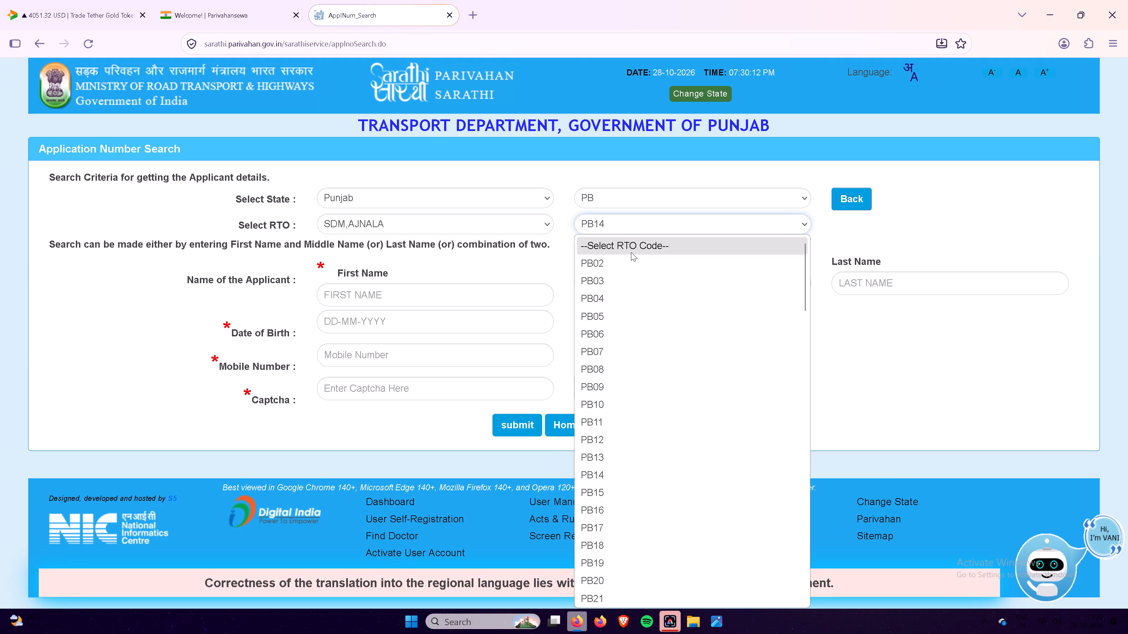
pyautogui.scroll(-1, 630, 412)
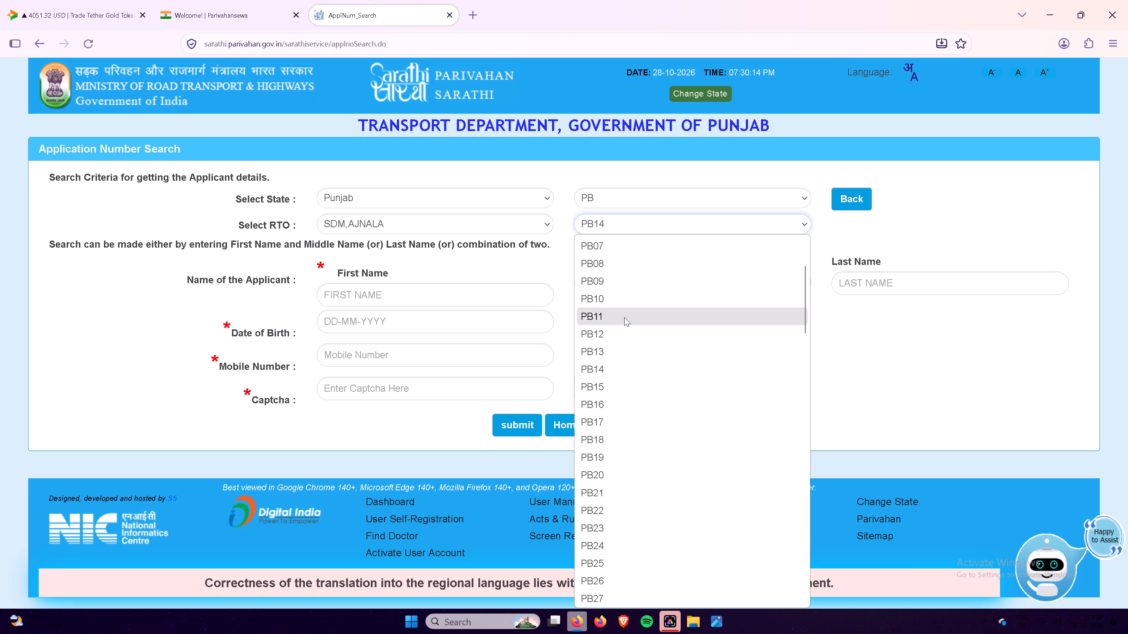
pyautogui.click(612, 420)
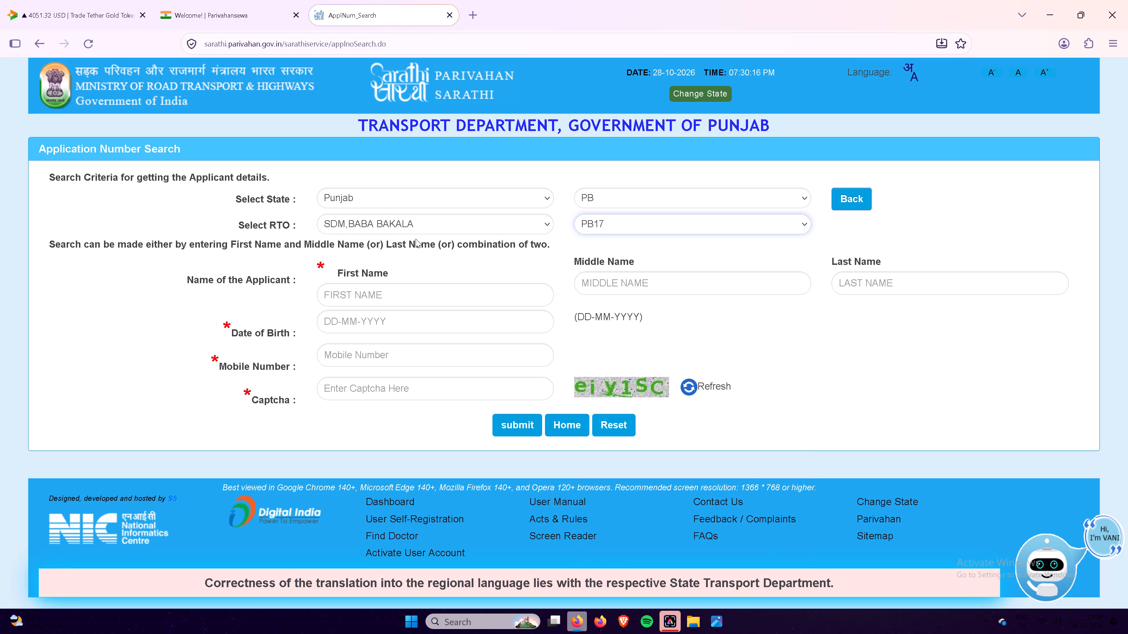
# Enter the applicant's first and last name in the Application Number Search form, leaving the middle name blank.
pyautogui.click(372, 293)
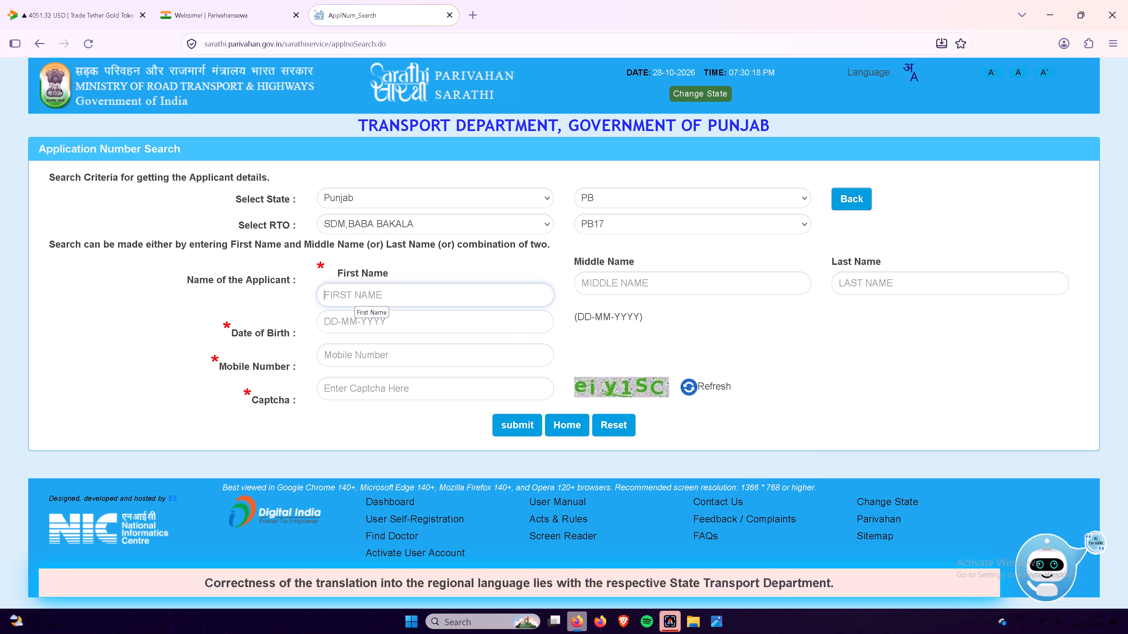
pyautogui.press('BackSpace')
pyautogui.press('BackSpace')
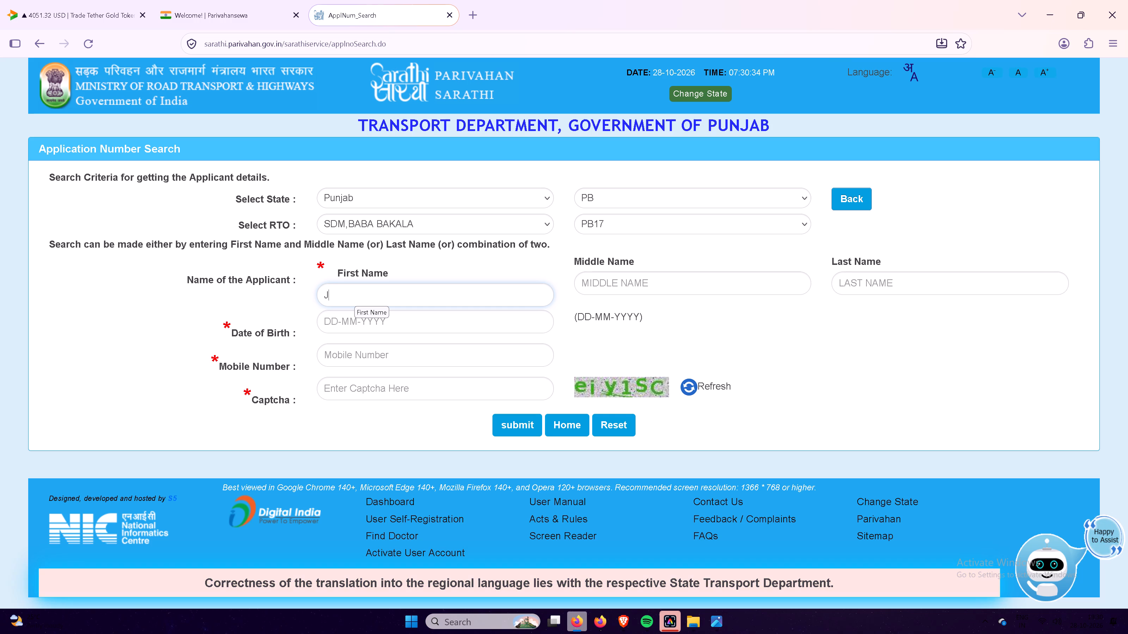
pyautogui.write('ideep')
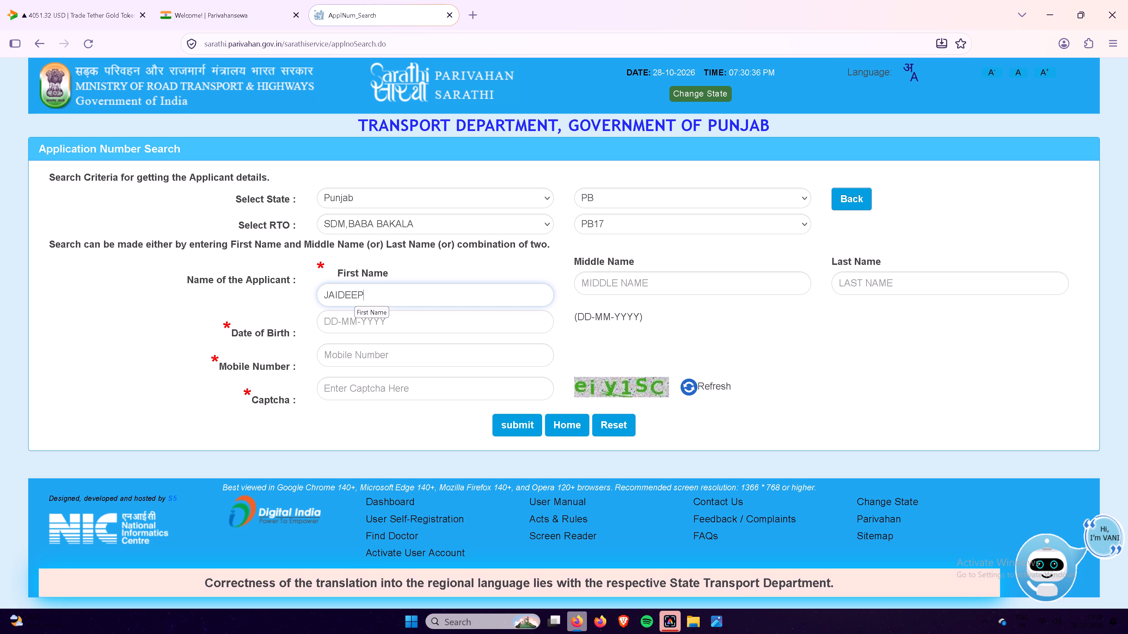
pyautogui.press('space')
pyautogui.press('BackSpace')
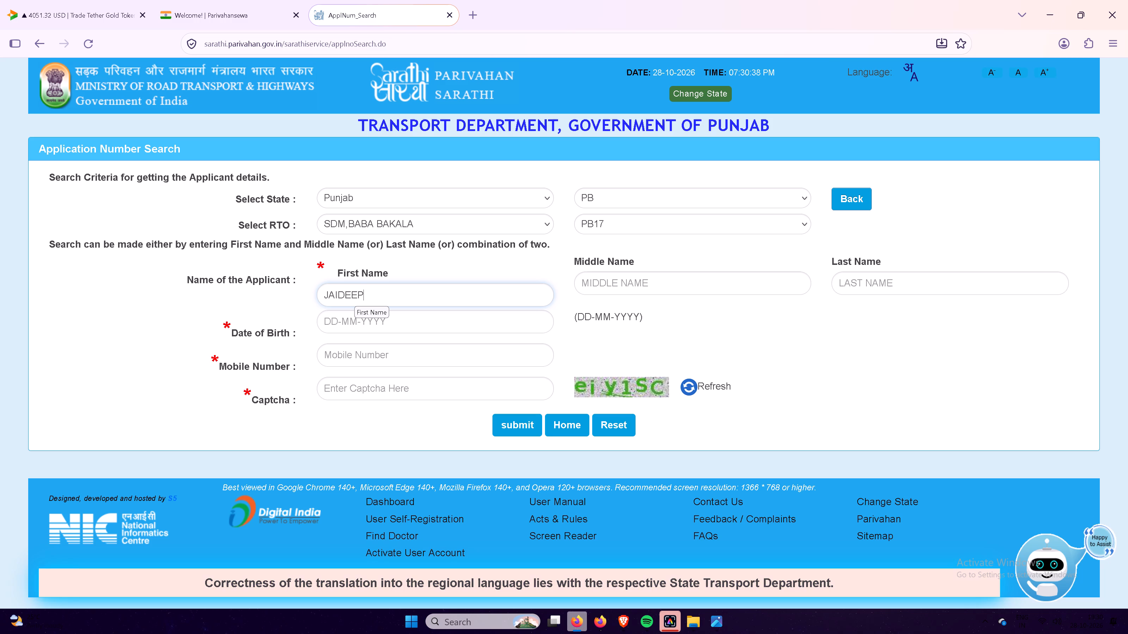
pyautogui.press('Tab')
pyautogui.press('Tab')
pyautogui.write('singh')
# Enter the applicant's date of birth in the search form, choosing the day and birth year from the calendar.
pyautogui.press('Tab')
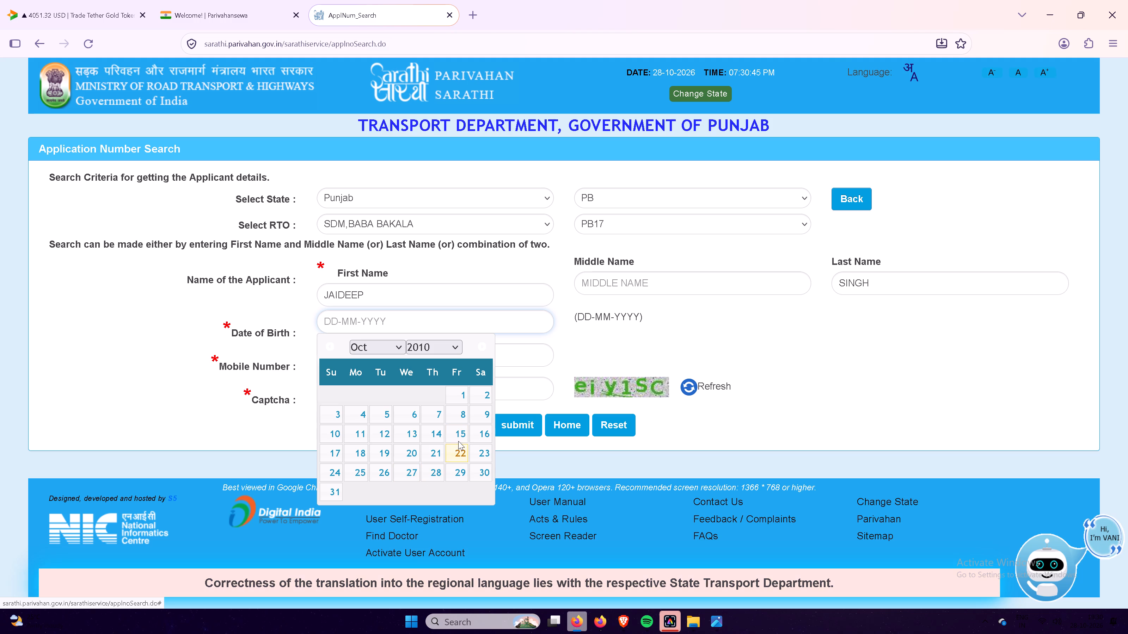
pyautogui.click(405, 431)
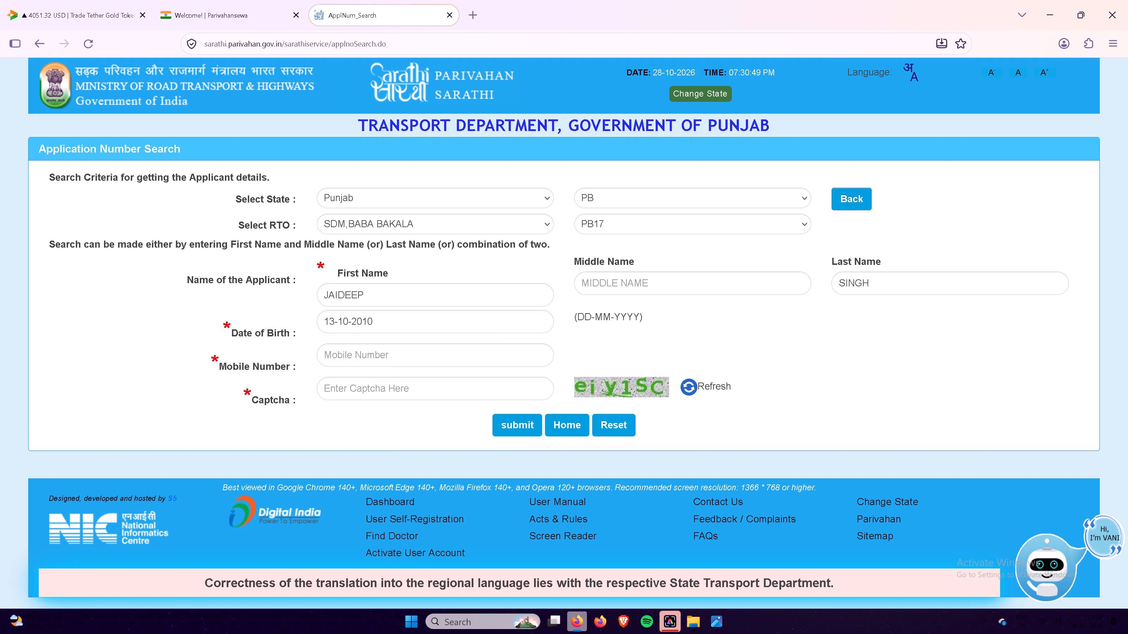
pyautogui.click(376, 324)
pyautogui.click(434, 346)
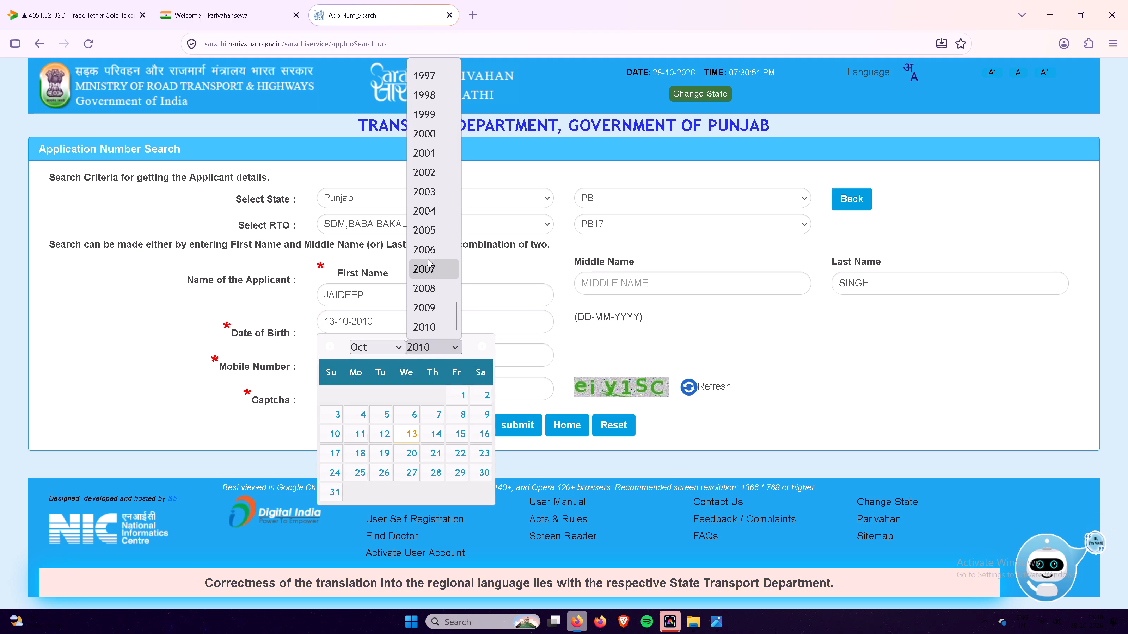
pyautogui.click(442, 292)
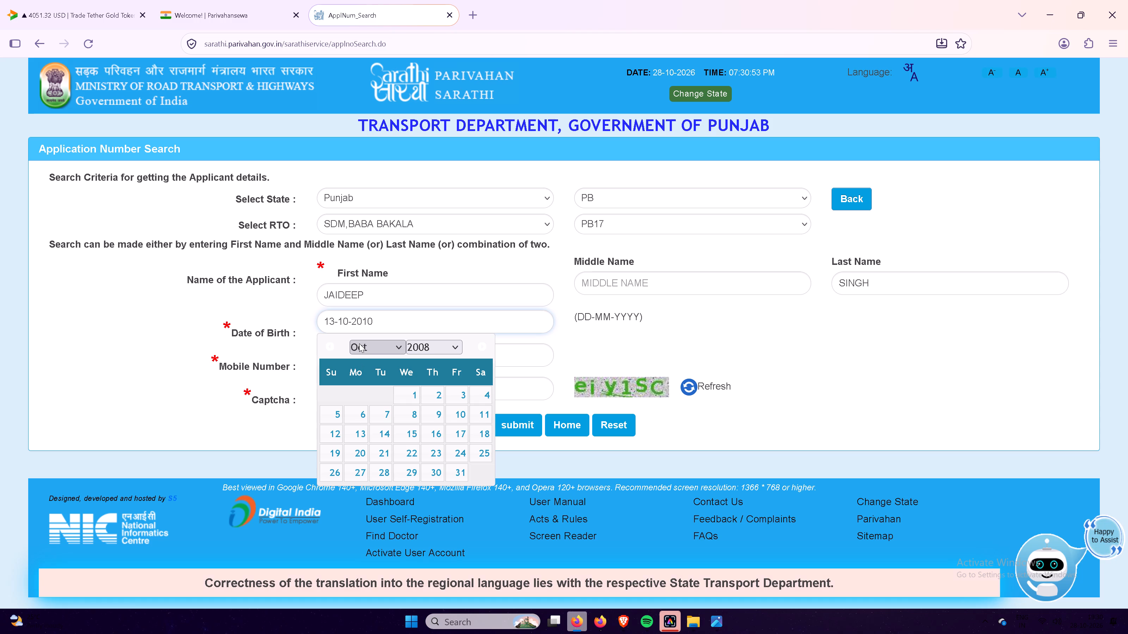
pyautogui.click(517, 350)
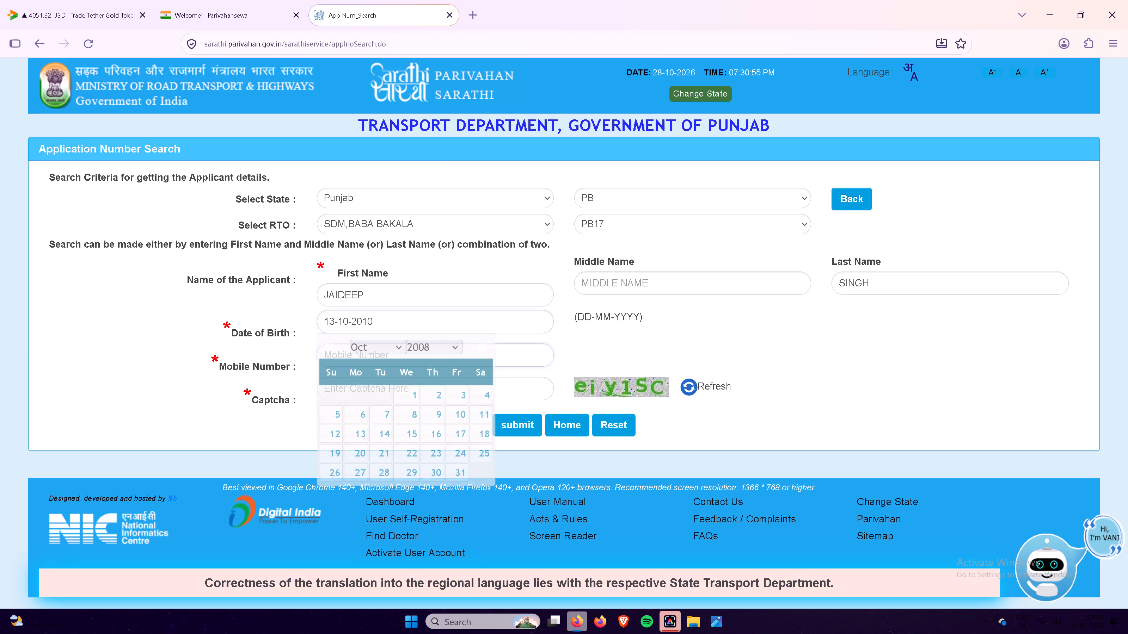